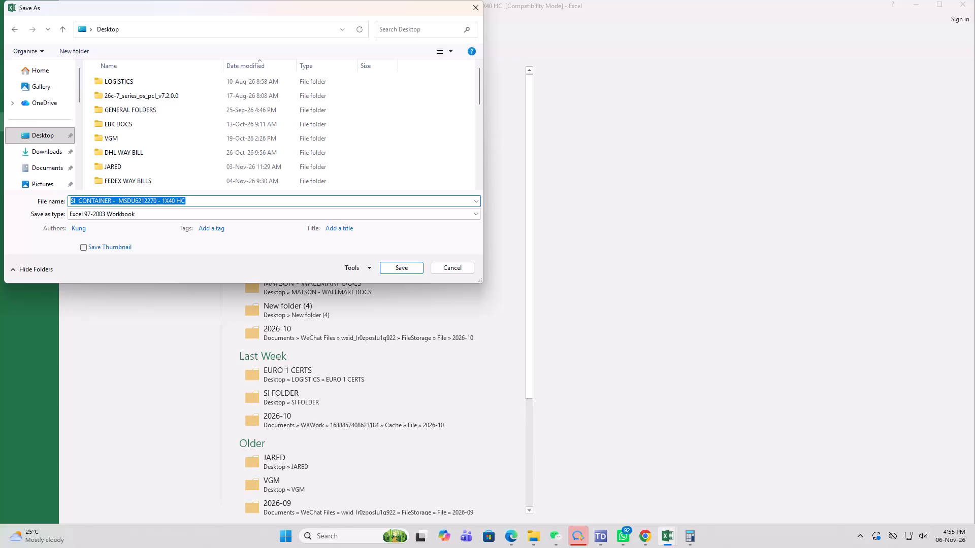
Replace the container number in the new workbook's file name with HPCU2675776.
{"action": "left_click", "coordinate": [157, 199]}
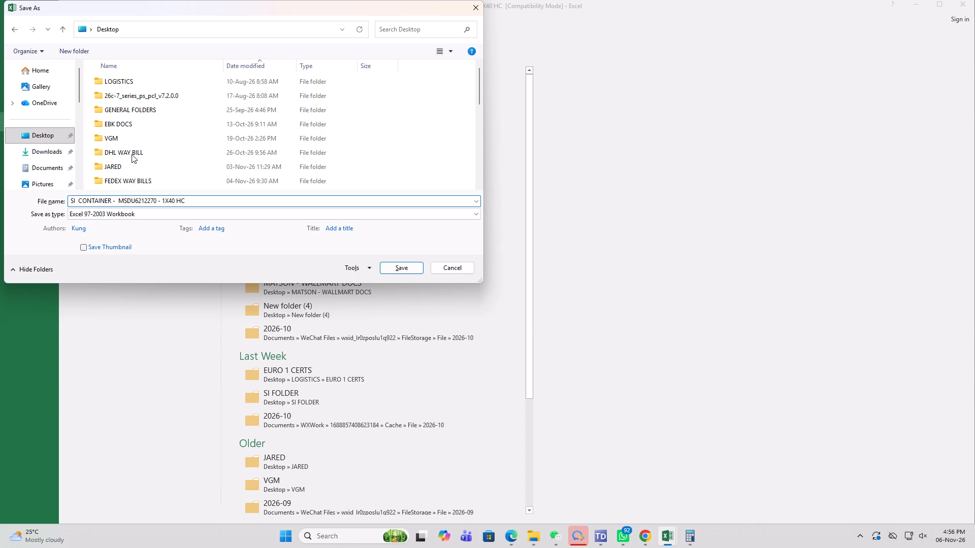
{"action": "left_click", "coordinate": [156, 201]}
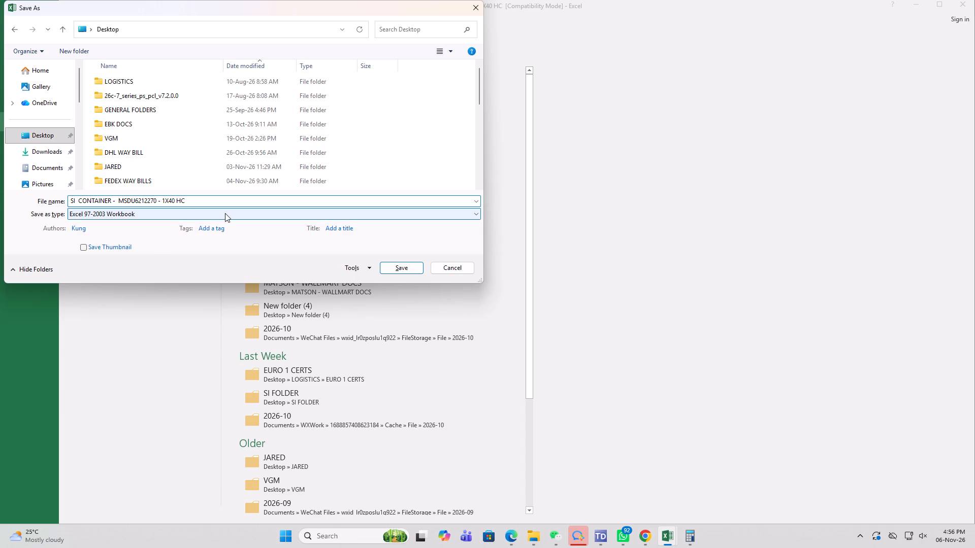
{"action": "key", "text": "BackSpace"}
{"action": "key", "text": "BackSpace"}
{"action": "key", "text": "BackSpace"}
{"action": "key", "text": "BackSpace"}
{"action": "key", "text": "BackSpace"}
{"action": "key", "text": "BackSpace"}
{"action": "key", "text": "BackSpace"}
{"action": "key", "text": "BackSpace"}
{"action": "key", "text": "BackSpace"}
{"action": "key", "text": "BackSpace"}
{"action": "key", "text": "BackSpace"}
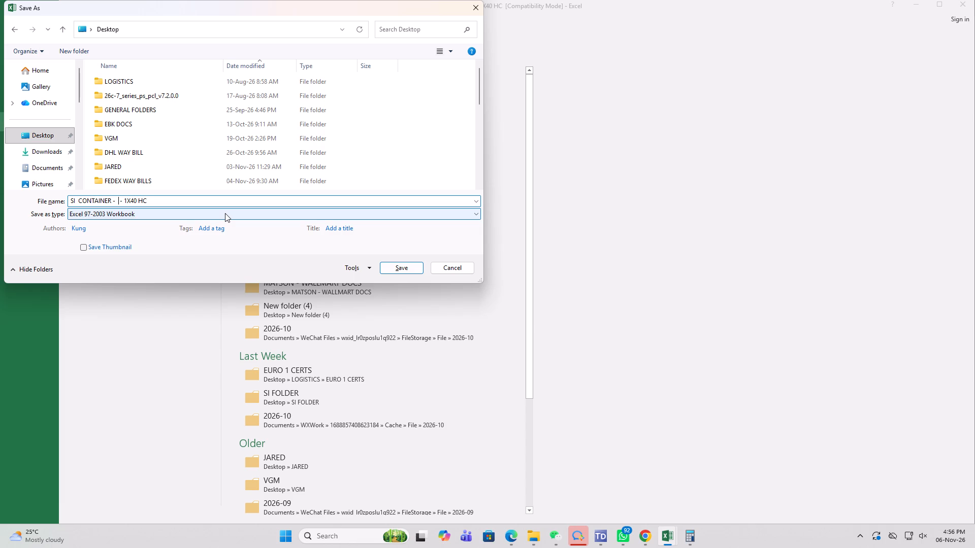
{"action": "key", "text": "h"}
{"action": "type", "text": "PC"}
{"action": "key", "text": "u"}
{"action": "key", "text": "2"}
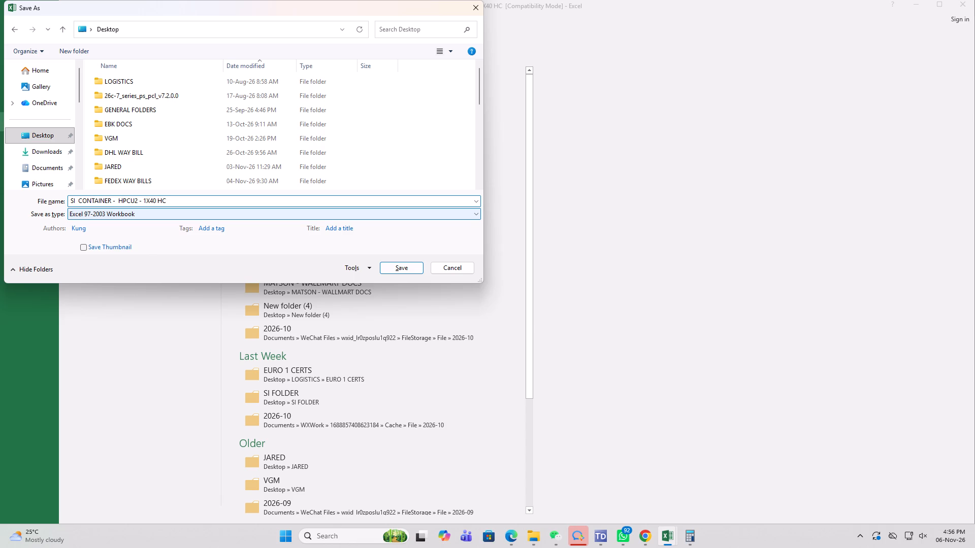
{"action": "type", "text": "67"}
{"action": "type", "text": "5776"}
Change the container size and type at the end of the file name to 1X20 DC.
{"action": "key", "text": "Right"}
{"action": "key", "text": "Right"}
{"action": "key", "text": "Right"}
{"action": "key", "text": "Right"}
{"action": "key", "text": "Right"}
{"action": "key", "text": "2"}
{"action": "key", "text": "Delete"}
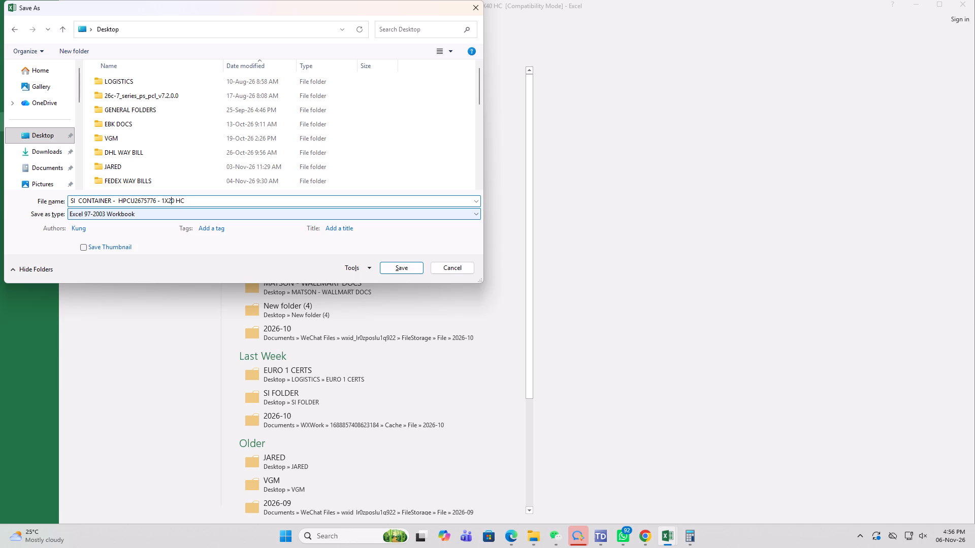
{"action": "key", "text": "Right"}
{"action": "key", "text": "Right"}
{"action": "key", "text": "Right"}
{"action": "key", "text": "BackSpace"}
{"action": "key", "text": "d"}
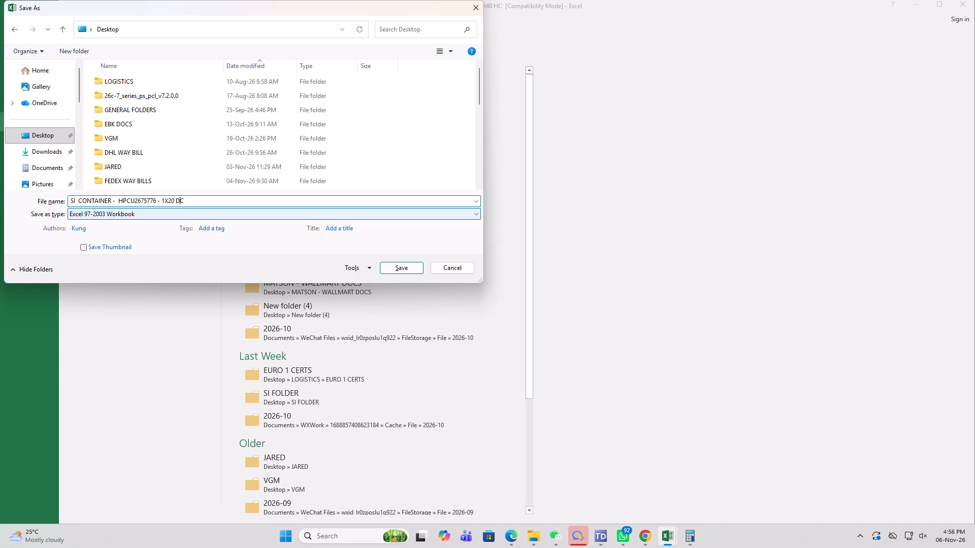
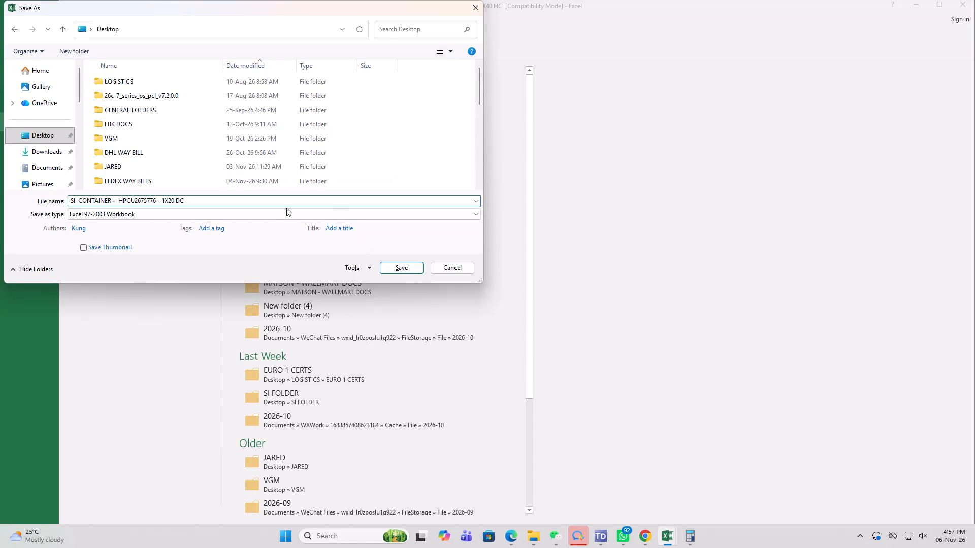
Save the workbook copy to the Desktop as SI CONTAINER - HPCU2675776 - 1X20 DC and close it.
{"action": "left_click", "coordinate": [389, 267]}
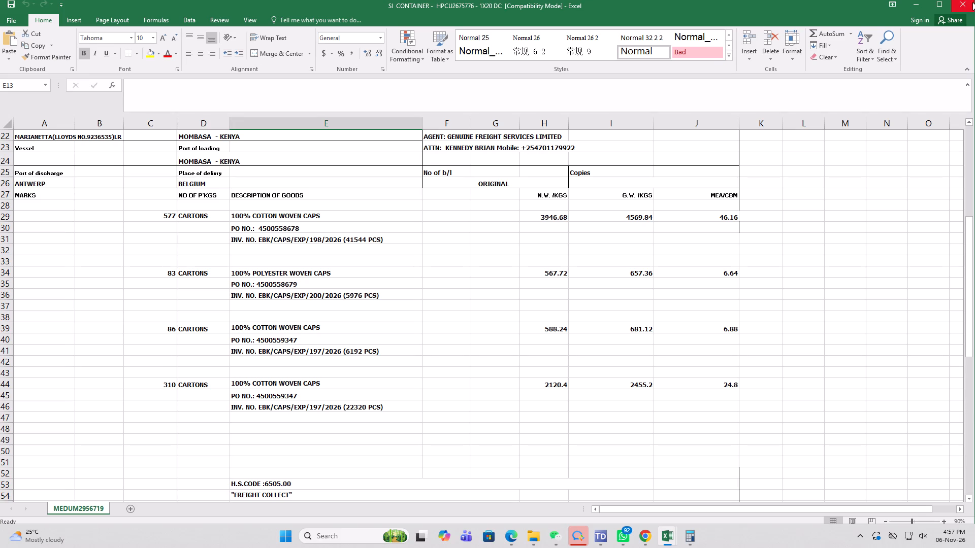
{"action": "left_click", "coordinate": [965, 4]}
Close the chat window covering the desktop and refresh the desktop.
{"action": "left_click", "coordinate": [466, 179]}
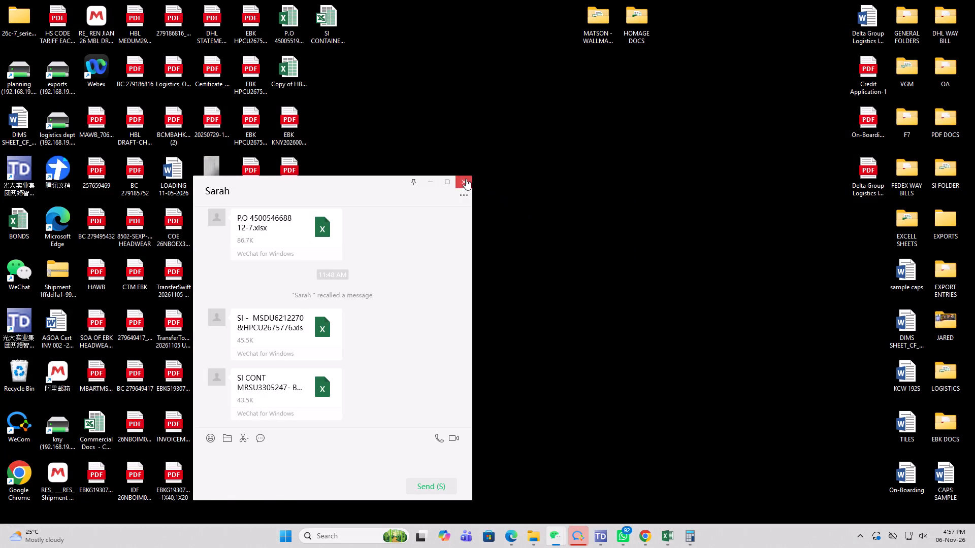
{"action": "left_click", "coordinate": [524, 191]}
{"action": "right_click", "coordinate": [507, 172]}
{"action": "left_click", "coordinate": [545, 214]}
{"action": "left_click", "coordinate": [462, 125]}
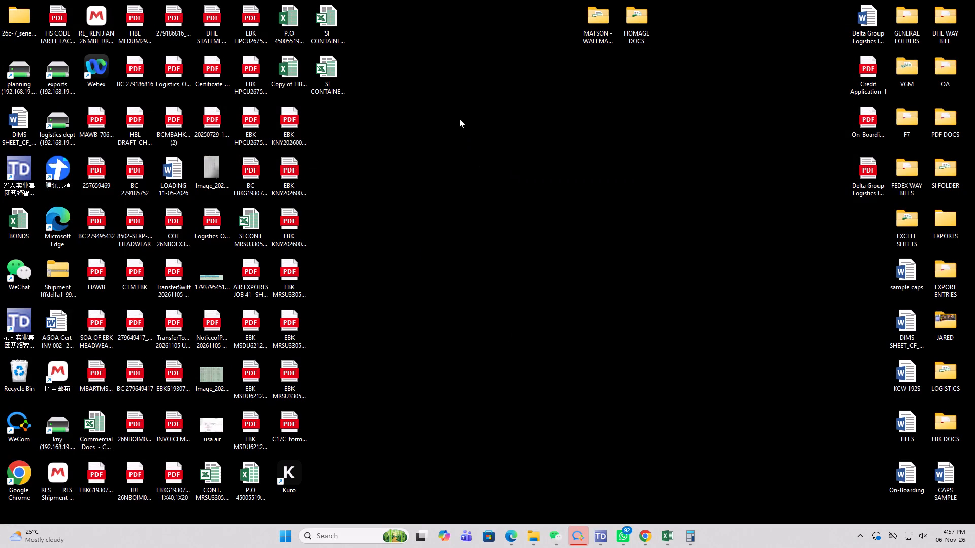
Open the SI CONTAINER - MSDU6212270 - 1X40 HC workbook from the desktop.
{"action": "double_click", "coordinate": [328, 18]}
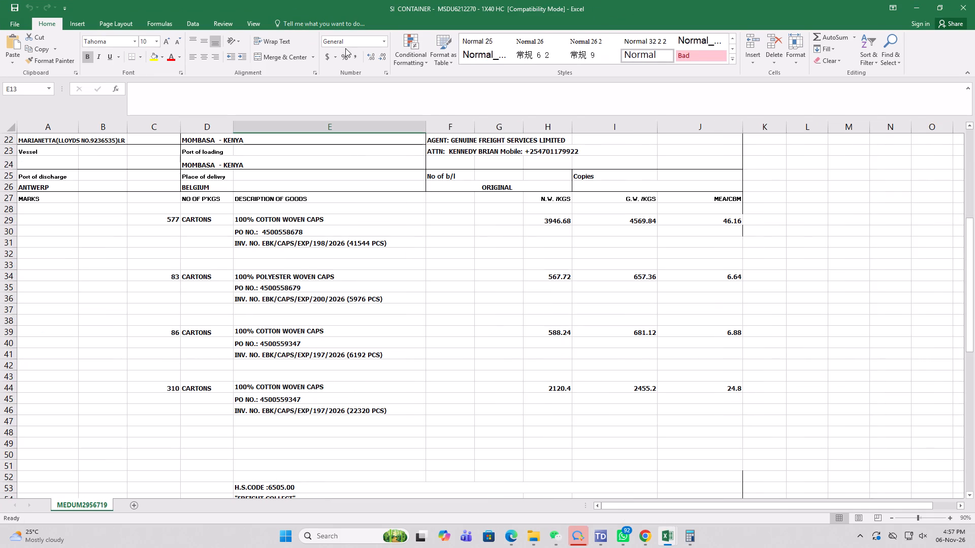
{"action": "left_click", "coordinate": [463, 316]}
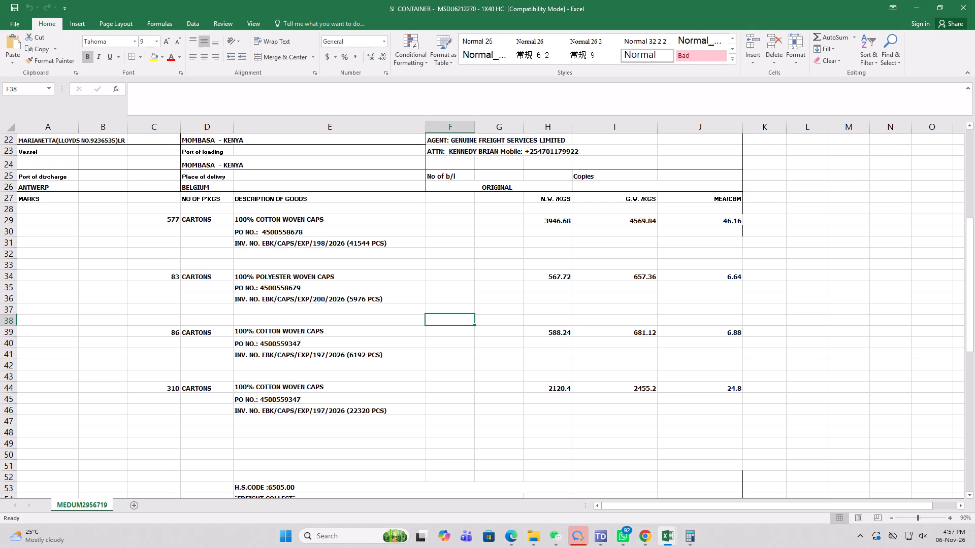
{"action": "left_click", "coordinate": [507, 282]}
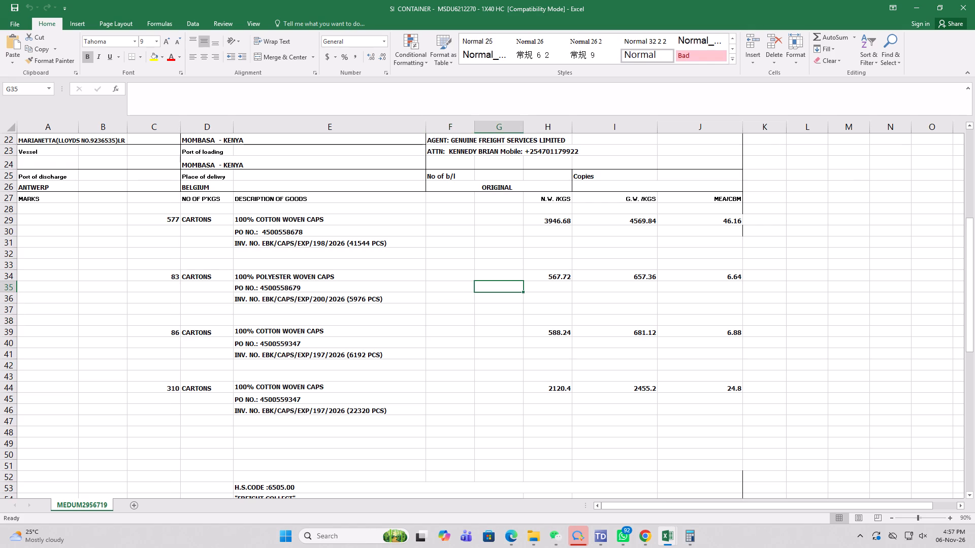
Delete entire rows 44 to 47, which hold the 310-carton cotton woven caps entry.
{"action": "scroll", "coordinate": [242, 231], "scroll_direction": "down", "scroll_amount": 2}
{"action": "left_click_drag", "start_coordinate": [170, 320], "coordinate": [548, 326]}
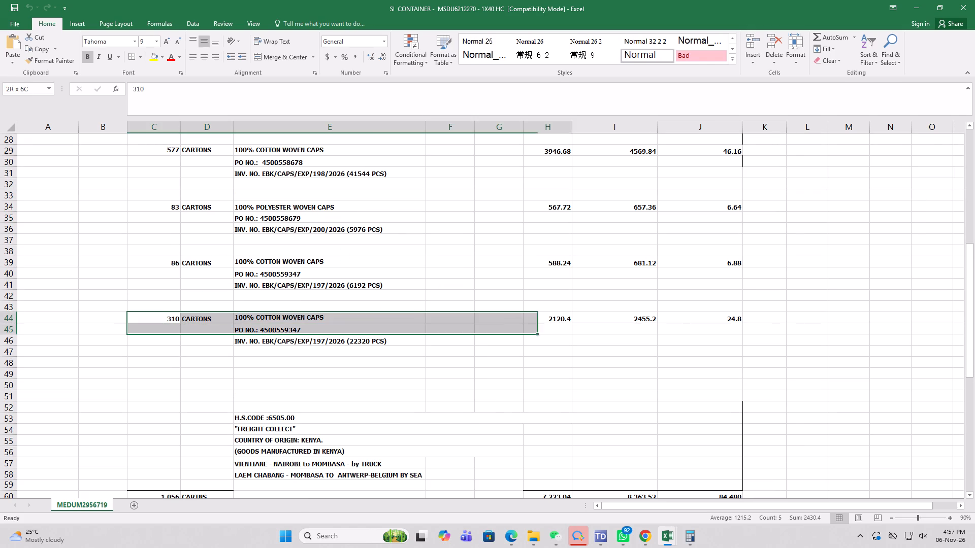
{"action": "left_click_drag", "start_coordinate": [548, 326], "coordinate": [703, 355]}
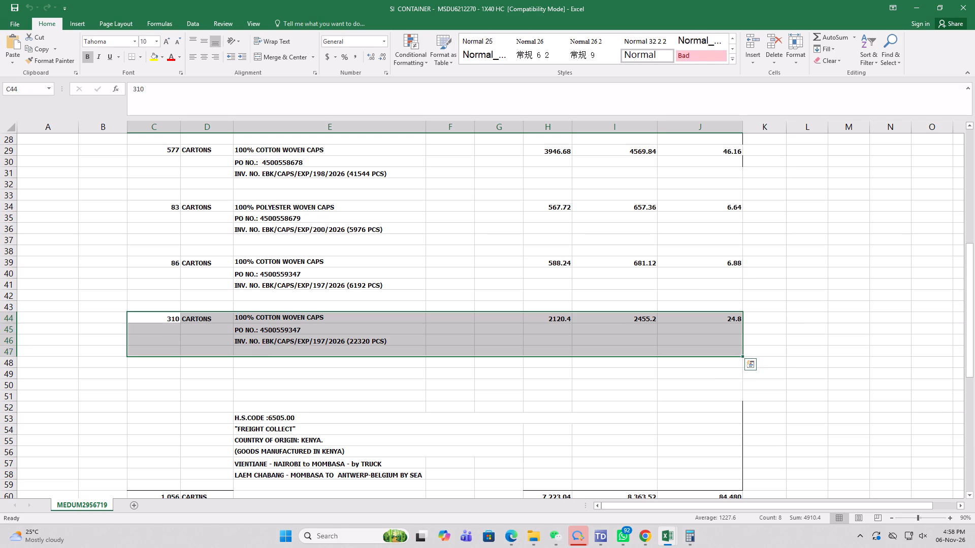
{"action": "right_click", "coordinate": [696, 347]}
{"action": "left_click", "coordinate": [724, 230]}
{"action": "left_click", "coordinate": [706, 229]}
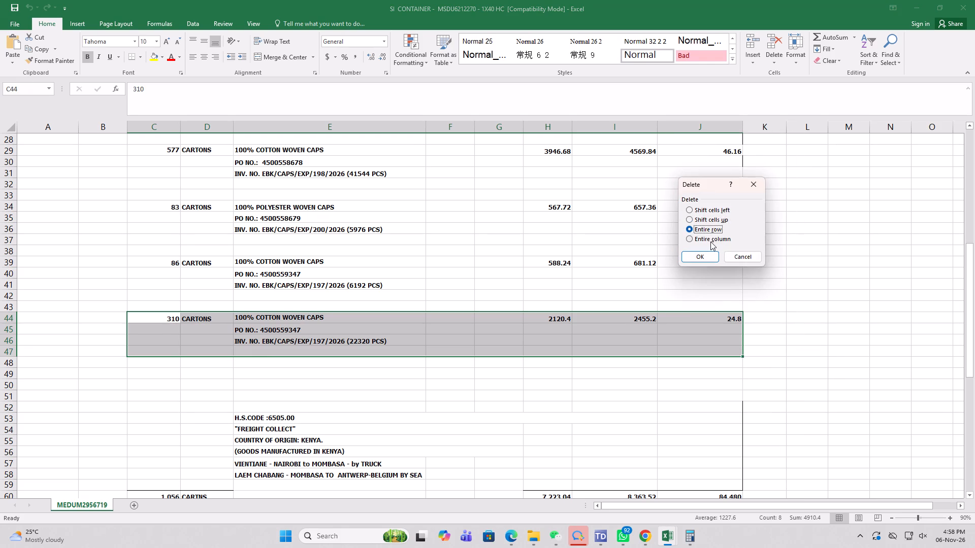
{"action": "left_click", "coordinate": [707, 257]}
{"action": "left_click", "coordinate": [582, 374]}
Remove HPCU2675776 and its slash from the container number line in cell A58.
{"action": "scroll", "coordinate": [511, 360], "scroll_direction": "down", "scroll_amount": 2}
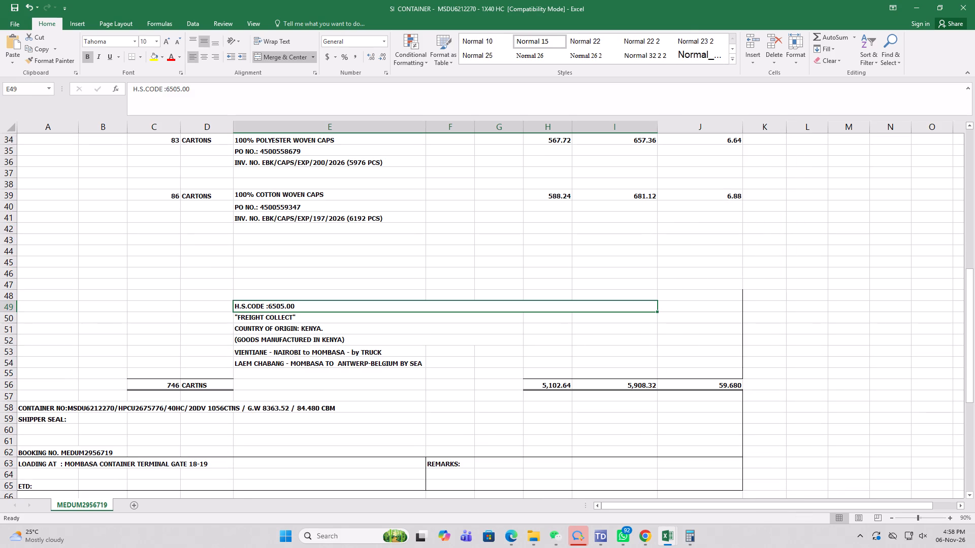
{"action": "left_click", "coordinate": [424, 326]}
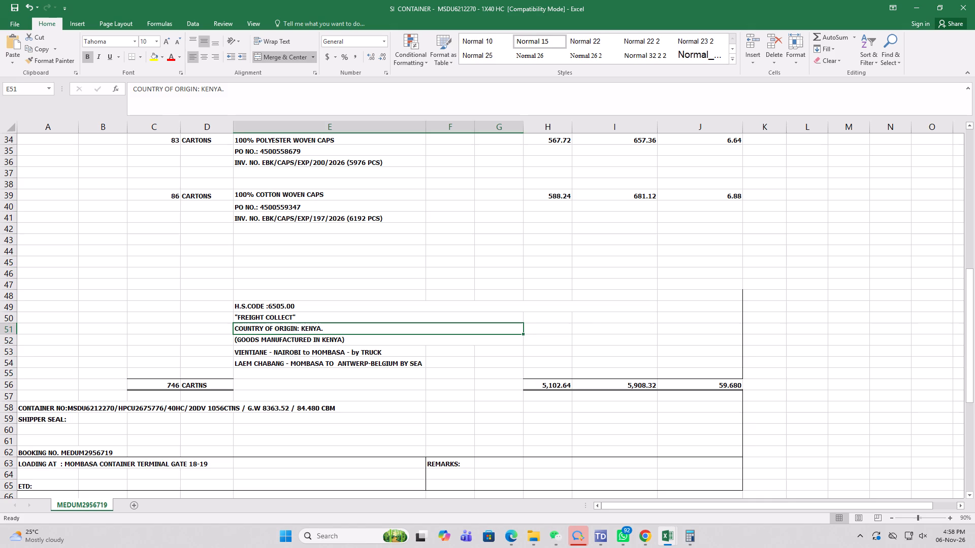
{"action": "left_click", "coordinate": [362, 266]}
{"action": "scroll", "coordinate": [362, 268], "scroll_direction": "down", "scroll_amount": 2}
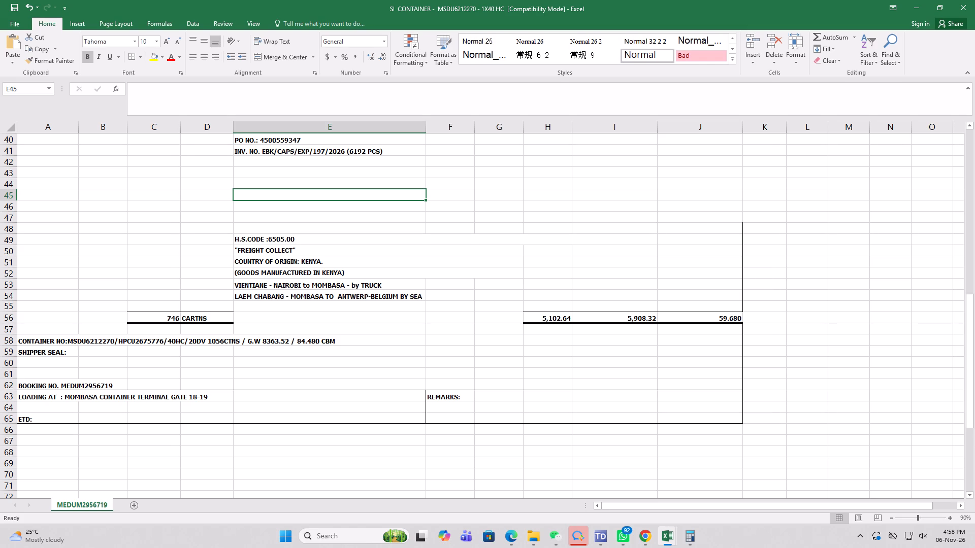
{"action": "double_click", "coordinate": [27, 340]}
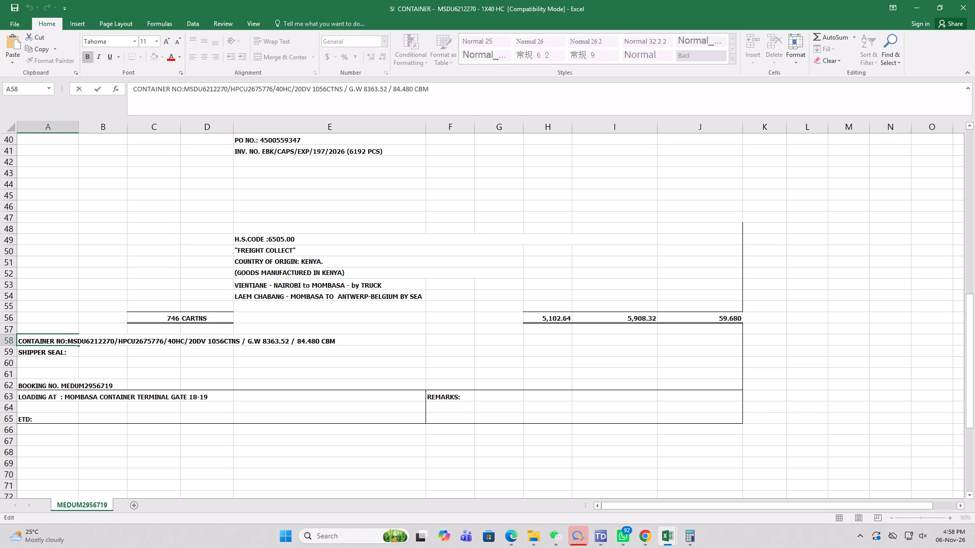
{"action": "left_click", "coordinate": [118, 339]}
{"action": "key", "text": "Delete"}
{"action": "key", "text": "Delete"}
{"action": "key", "text": "Delete"}
{"action": "key", "text": "Delete"}
{"action": "key", "text": "Delete"}
{"action": "key", "text": "Delete"}
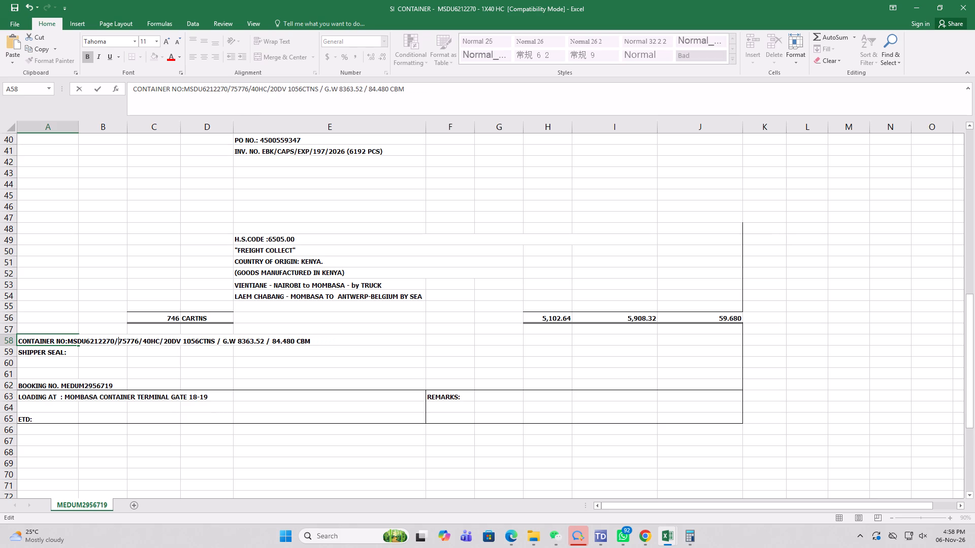
{"action": "key", "text": "Delete"}
{"action": "key", "text": "Delete"}
{"action": "key", "text": "Delete"}
{"action": "key", "text": "Delete"}
{"action": "key", "text": "Delete"}
{"action": "key", "text": "Delete"}
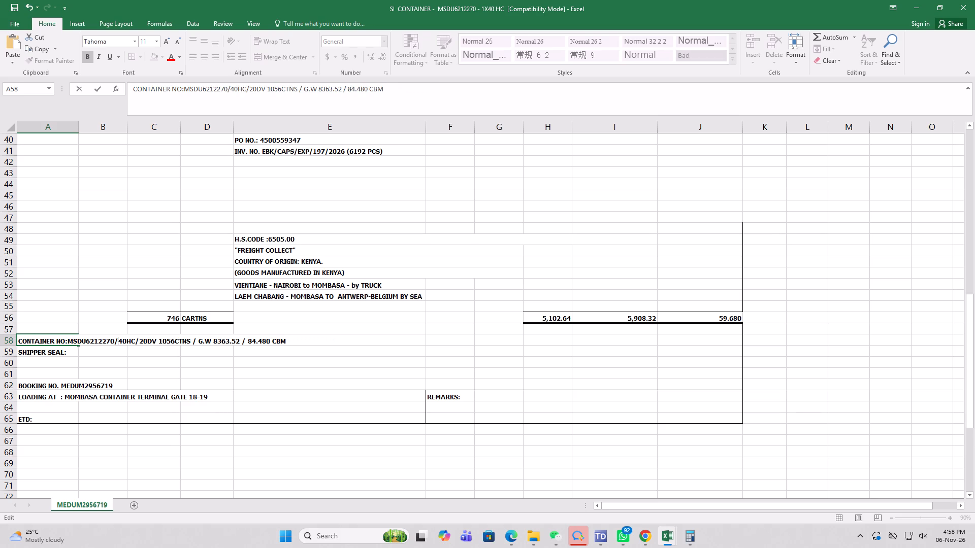
Write the container size as 40 HC in the container line and remove 20DV.
{"action": "left_click", "coordinate": [127, 340]}
{"action": "key", "text": "space"}
{"action": "left_click", "coordinate": [142, 341]}
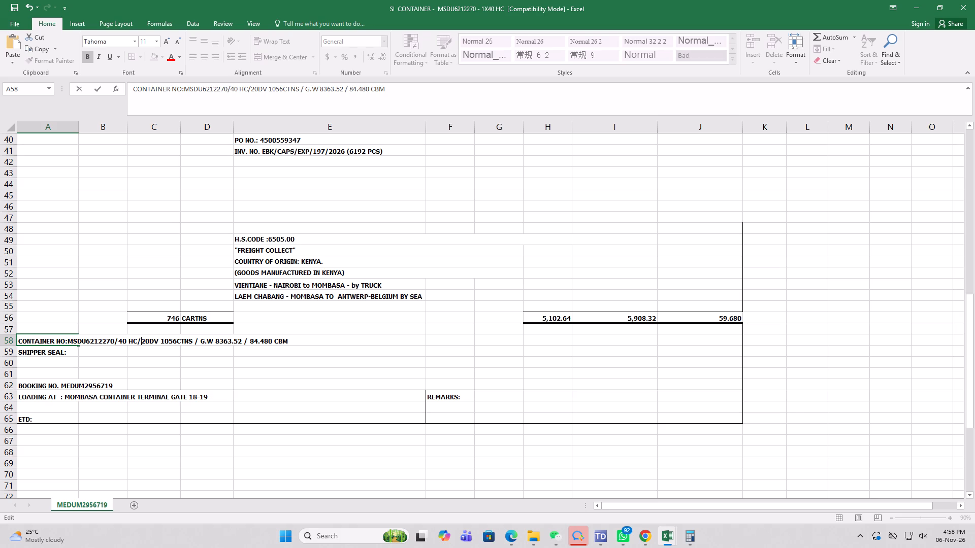
{"action": "key", "text": "Delete"}
{"action": "key", "text": "Delete"}
{"action": "key", "text": "Delete"}
{"action": "key", "text": "Delete"}
{"action": "key", "text": "Delete"}
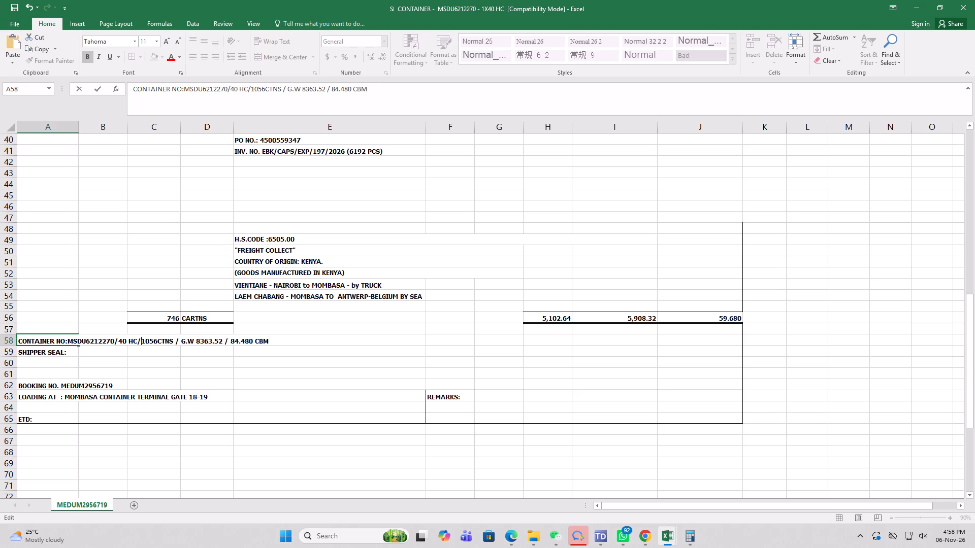
Set the carton count in the container line to 746 CTNS, with spaces around the number.
{"action": "key", "text": "space"}
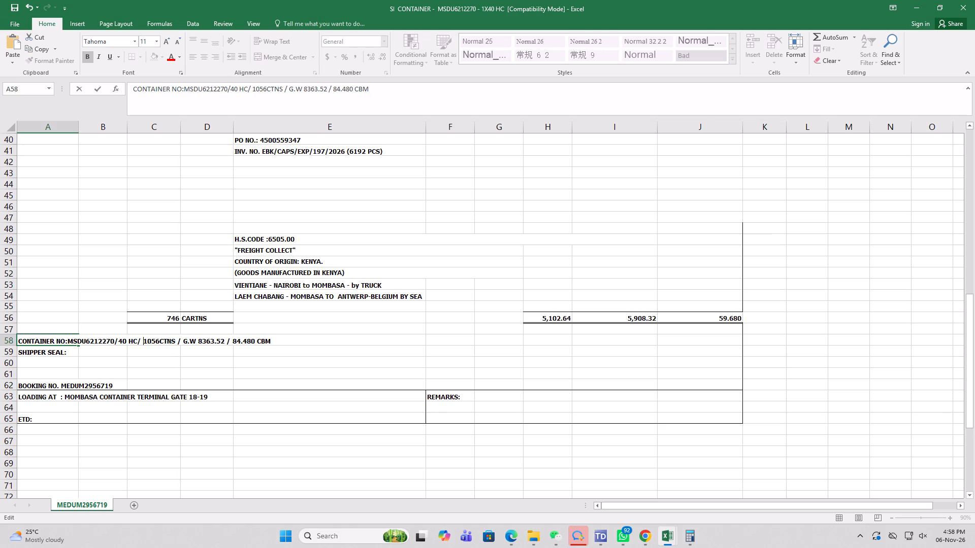
{"action": "type", "text": "746"}
{"action": "key", "text": "Delete"}
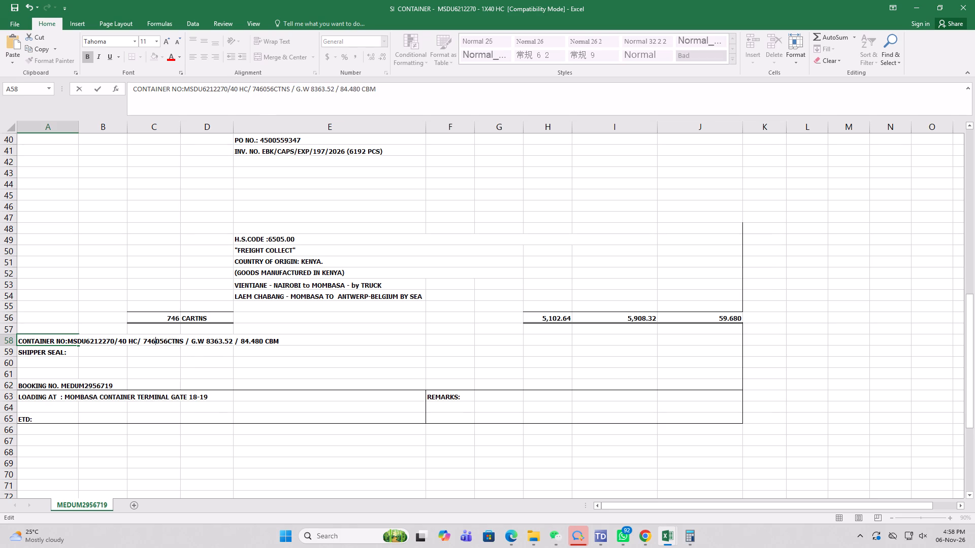
{"action": "key", "text": "Delete"}
{"action": "key", "text": "Delete"}
{"action": "key", "text": "Delete"}
{"action": "key", "text": "space"}
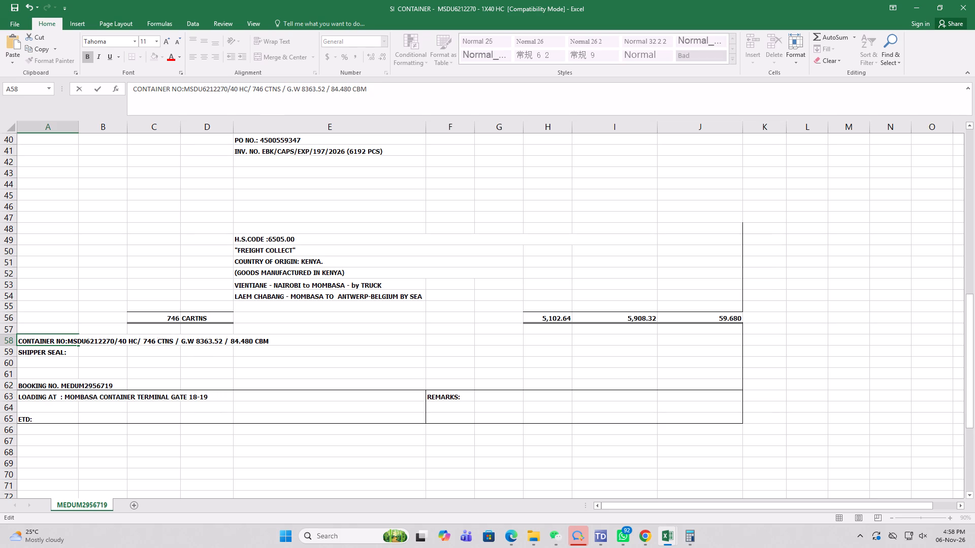
Set the gross weight in the container line to 5,908.32.
{"action": "left_click", "coordinate": [194, 340]}
{"action": "key", "text": "Right"}
{"action": "type", "text": "59"}
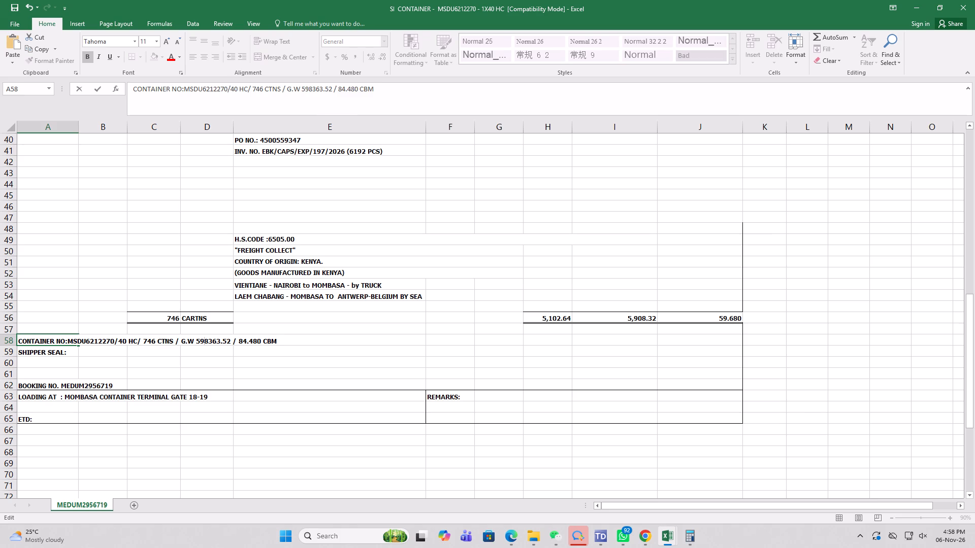
{"action": "key", "text": "BackSpace"}
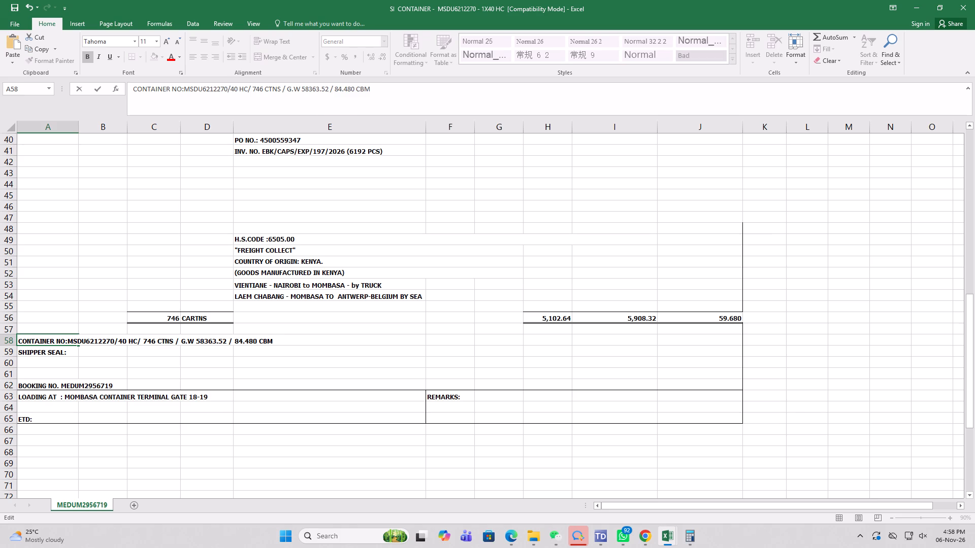
{"action": "key", "text": "comma"}
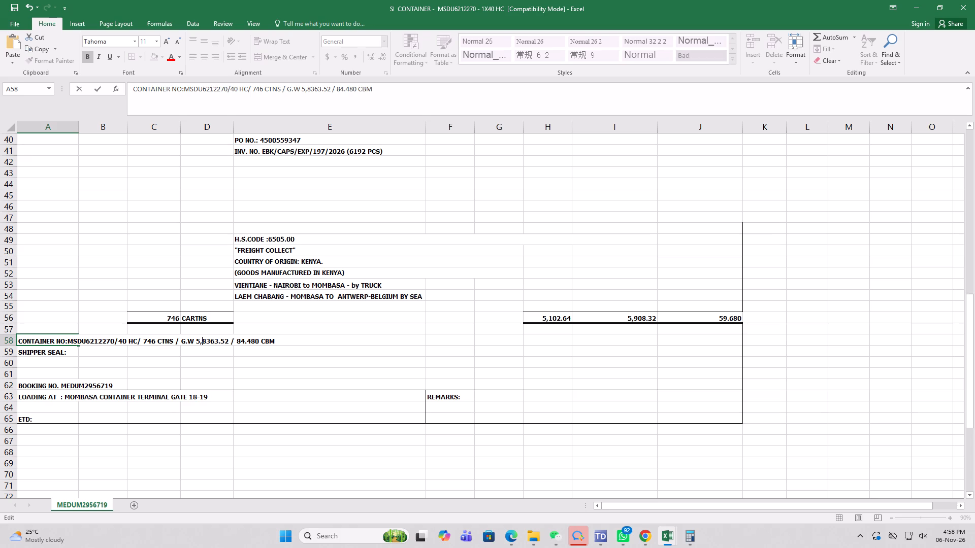
{"action": "key", "text": "9"}
{"action": "type", "text": "08.32"}
{"action": "key", "text": "Delete"}
{"action": "key", "text": "Delete"}
{"action": "key", "text": "Delete"}
{"action": "key", "text": "Delete"}
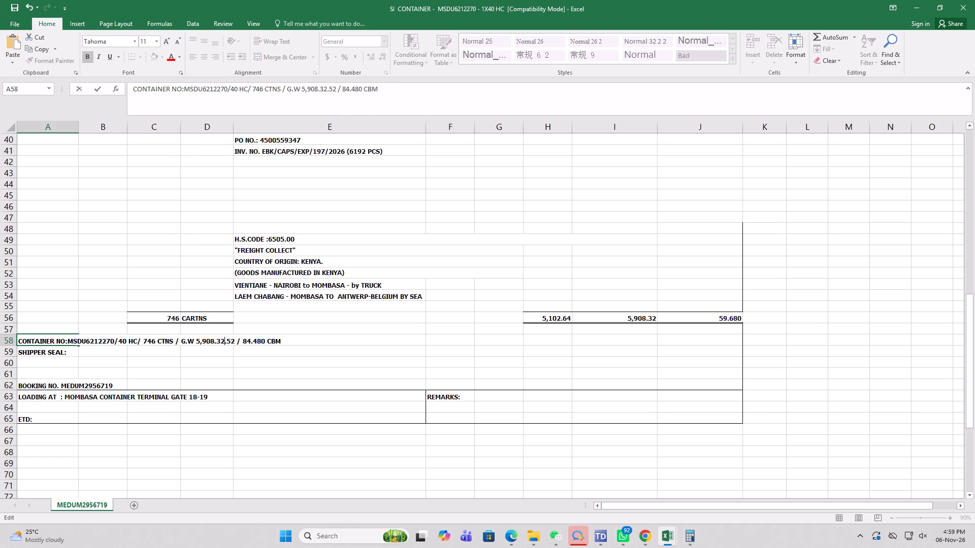
{"action": "key", "text": "Delete"}
{"action": "key", "text": "Delete"}
{"action": "key", "text": "Delete"}
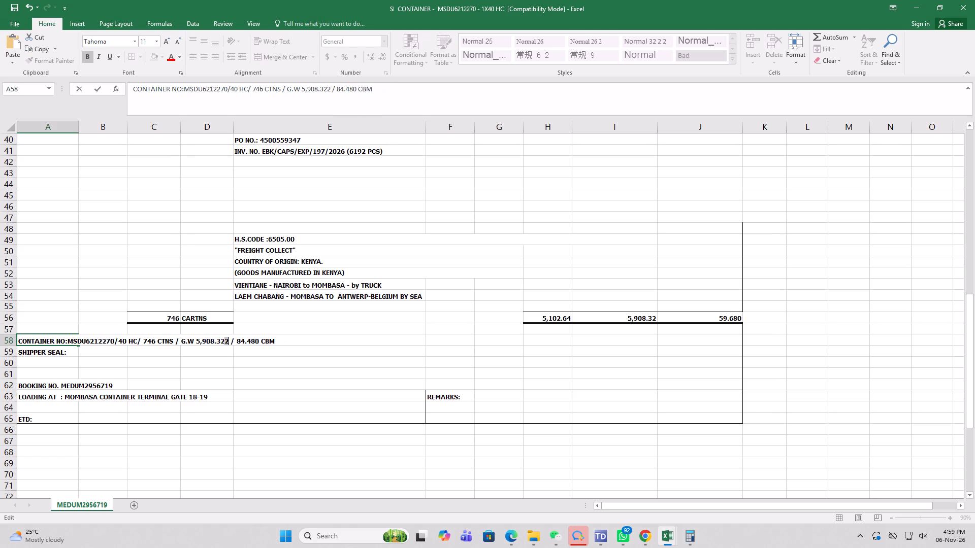
Add TARE 3 700 KGS after the gross weight in the container line.
{"action": "key", "text": "space"}
{"action": "type", "text": "tare"}
{"action": "key", "text": "BackSpace"}
{"action": "key", "text": "BackSpace"}
{"action": "key", "text": "BackSpace"}
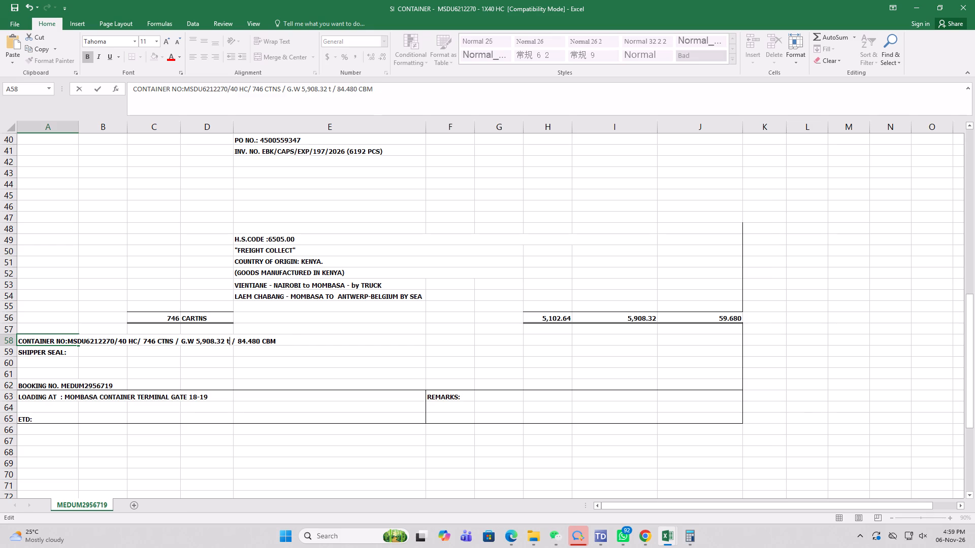
{"action": "key", "text": "BackSpace"}
{"action": "type", "text": "TARE"}
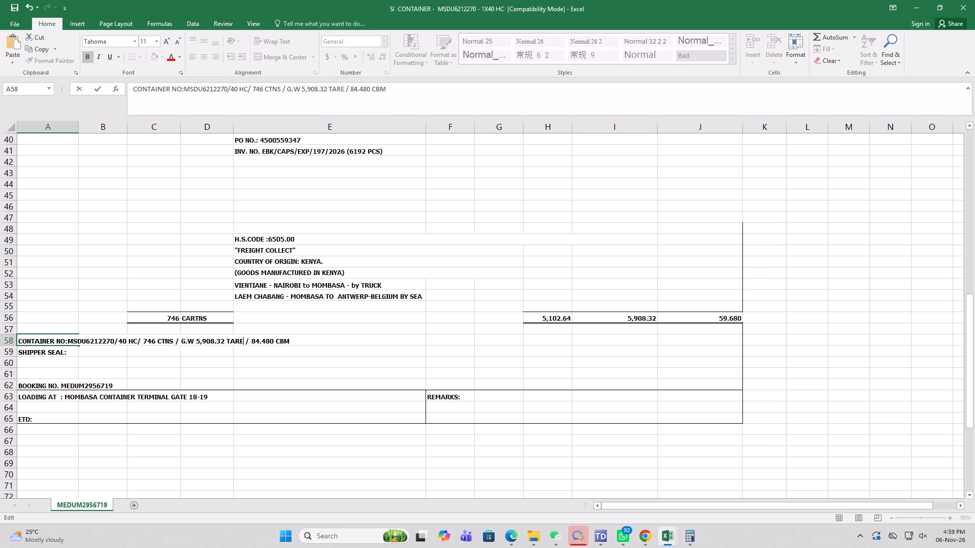
{"action": "key", "text": "space"}
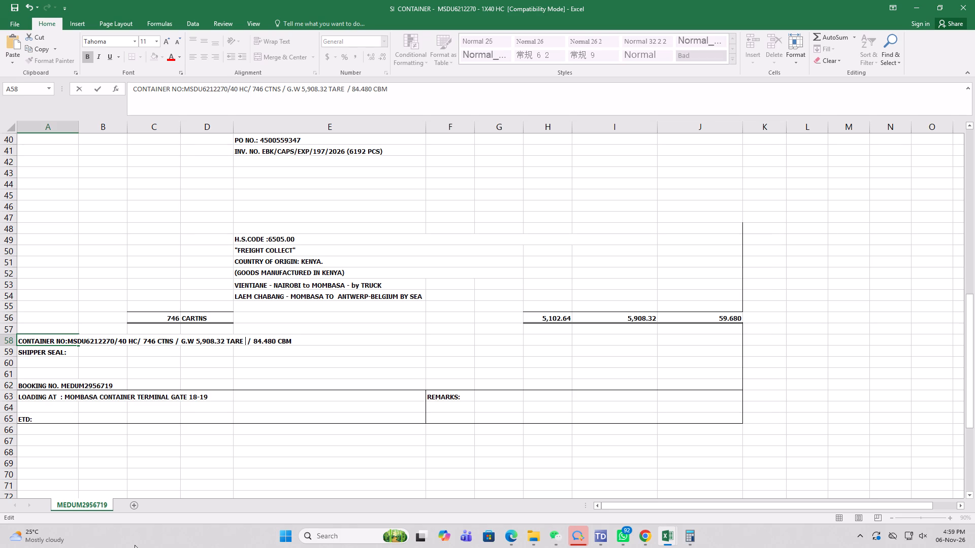
{"action": "type", "text": "37"}
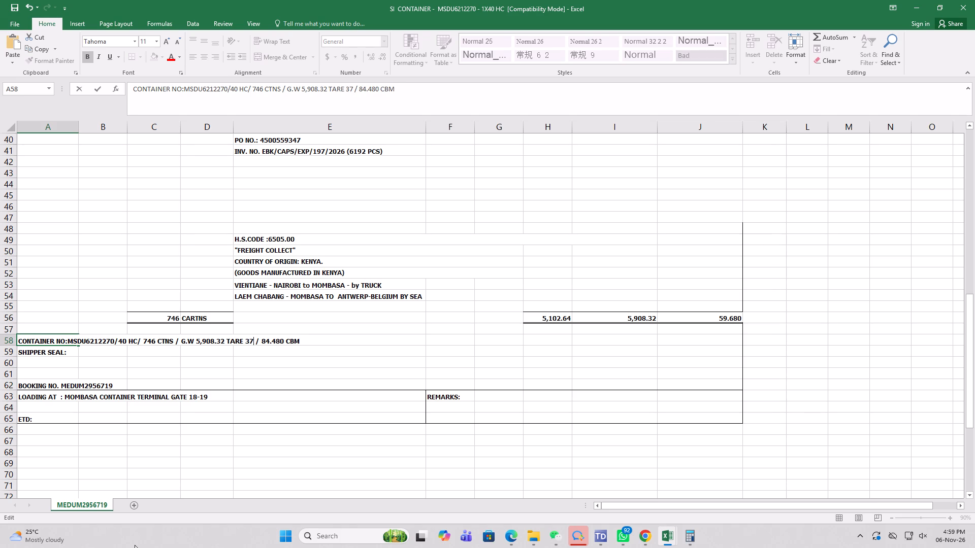
{"action": "type", "text": "00"}
{"action": "key", "text": "space"}
{"action": "type", "text": "K"}
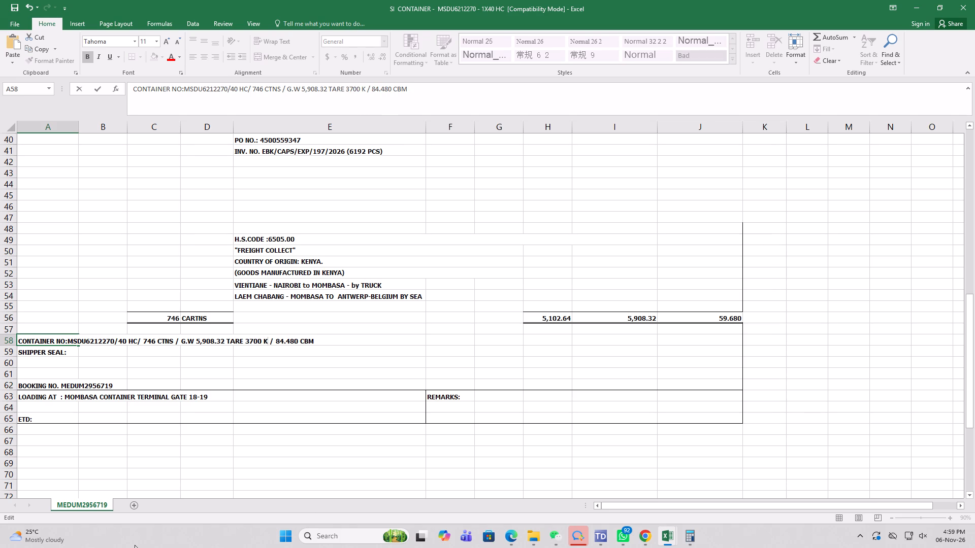
{"action": "type", "text": "GS"}
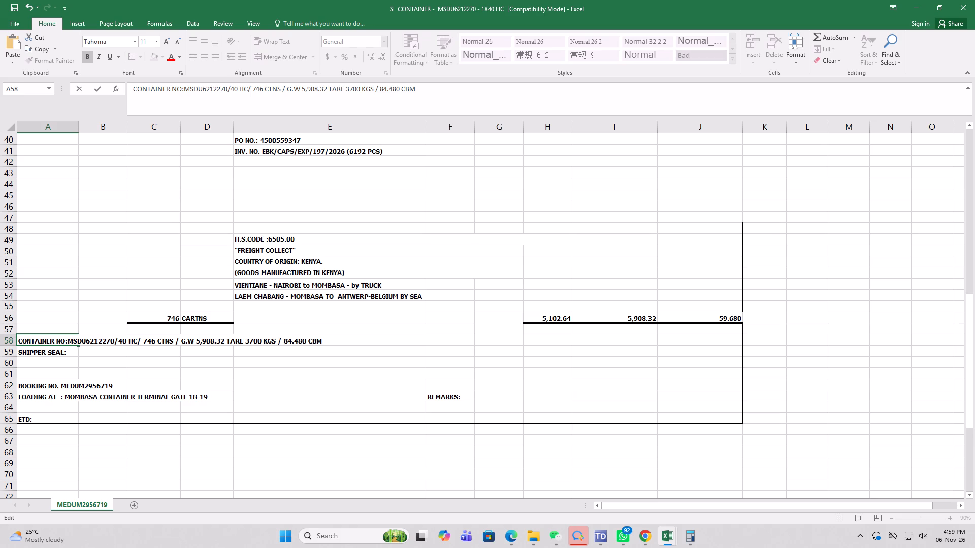
{"action": "left_click", "coordinate": [249, 340]}
{"action": "key", "text": "space"}
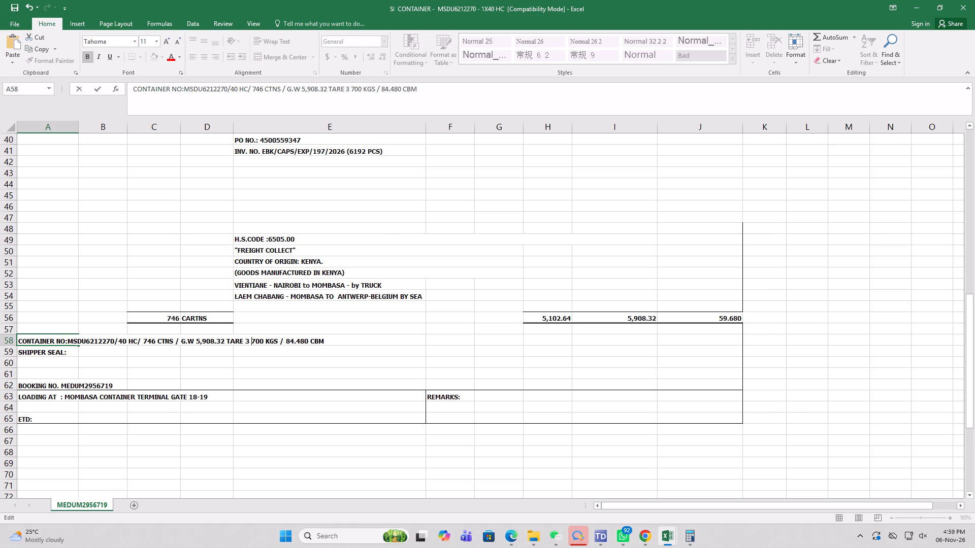
Correct the tare weight in the container line to 3,700 KGS, with a comma as thousands separator.
{"action": "key", "text": "BackSpace"}
{"action": "key", "text": "comma"}
Set the volume at the end of the container line to 59.680 CBM.
{"action": "left_click", "coordinate": [286, 342]}
{"action": "type", "text": "59"}
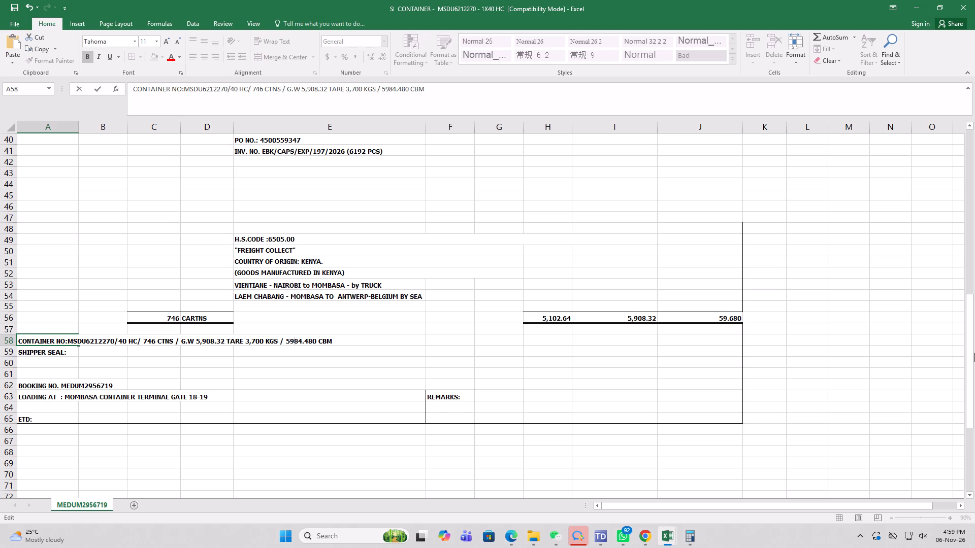
{"action": "key", "text": "period"}
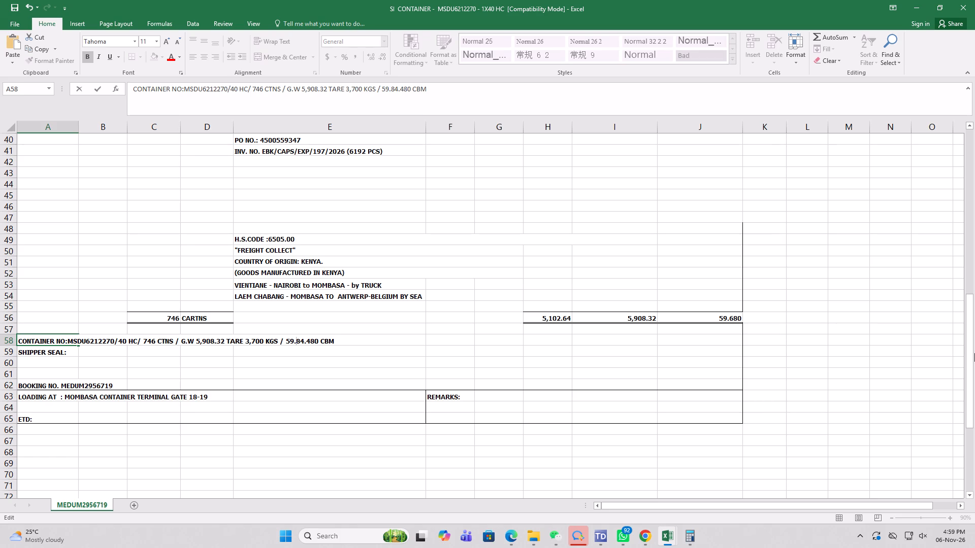
{"action": "type", "text": "680"}
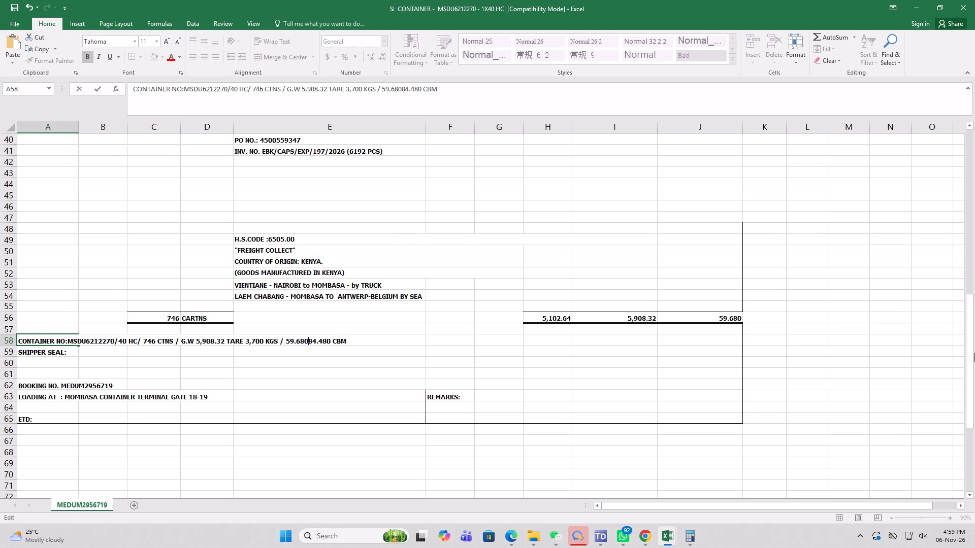
{"action": "key", "text": "Delete"}
{"action": "key", "text": "Delete"}
{"action": "key", "text": "Delete"}
{"action": "key", "text": "Delete"}
{"action": "key", "text": "Delete"}
{"action": "key", "text": "Delete"}
{"action": "left_click", "coordinate": [483, 349]}
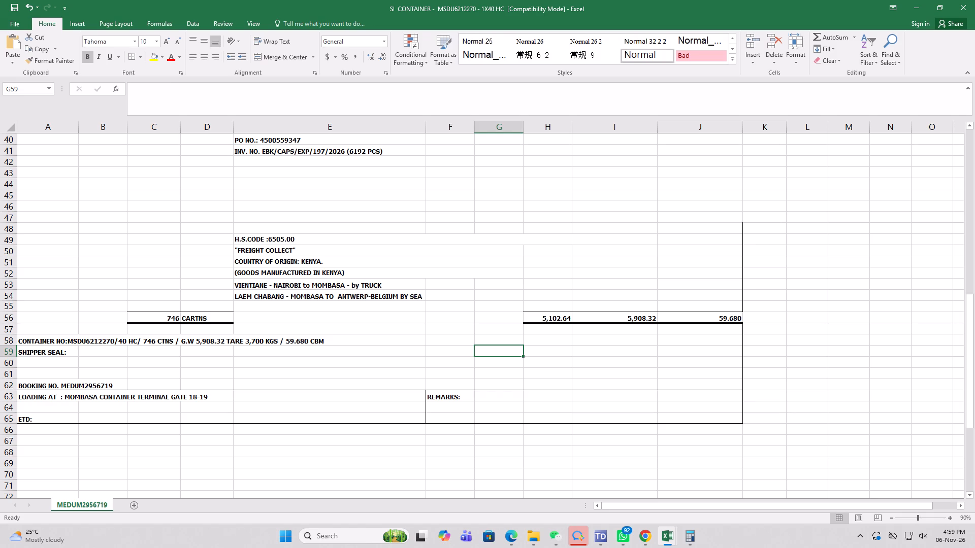
Enter EU32943247 as the shipper seal number on the line below the container details.
{"action": "double_click", "coordinate": [31, 354]}
{"action": "left_click", "coordinate": [66, 351]}
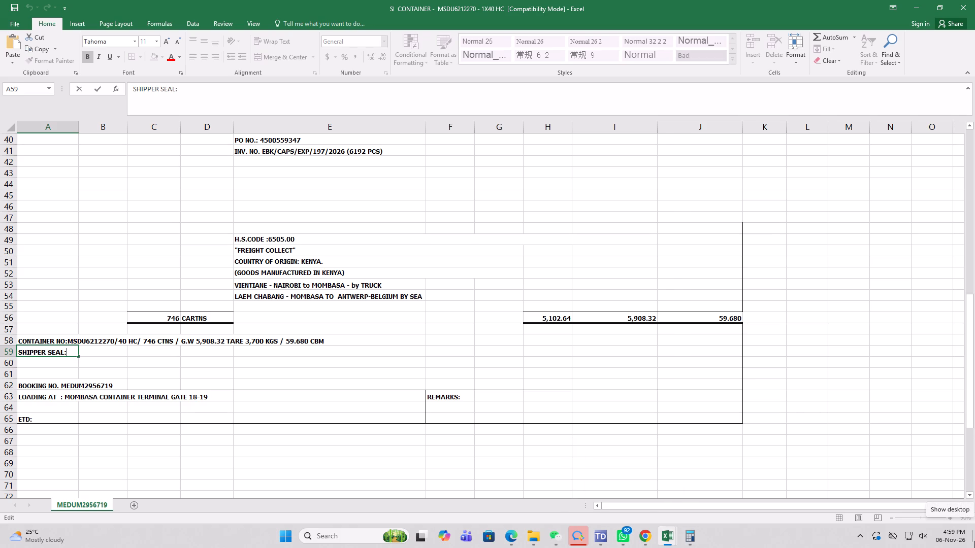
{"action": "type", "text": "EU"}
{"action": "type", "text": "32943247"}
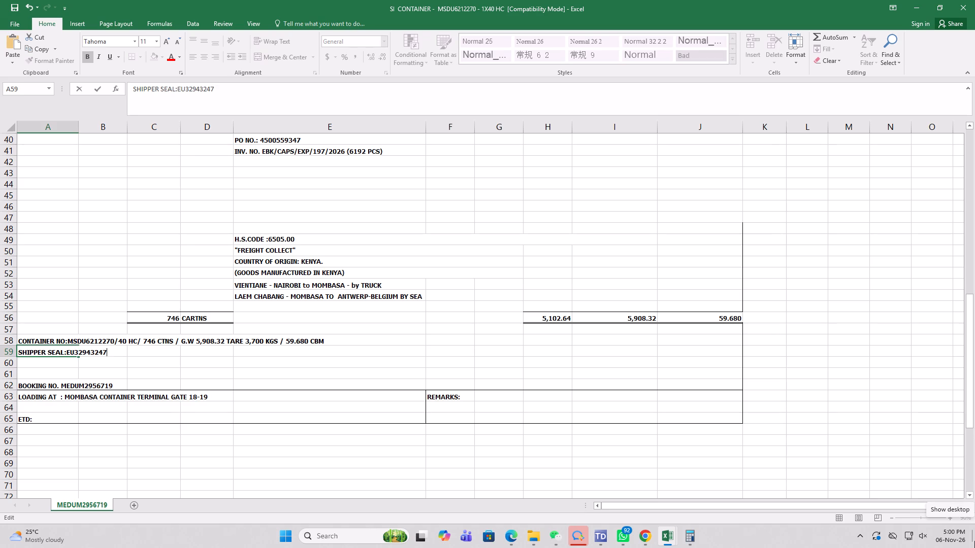
{"action": "left_click", "coordinate": [110, 426]}
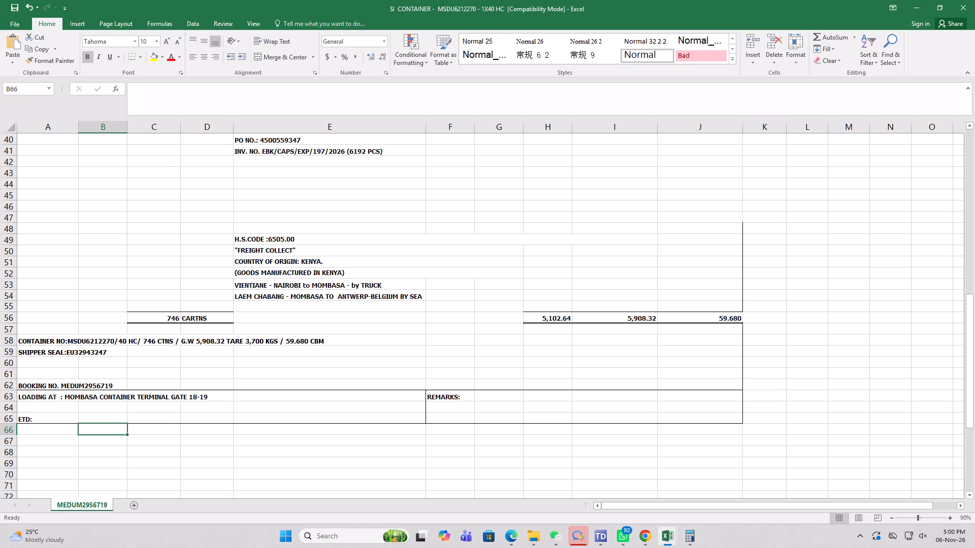
Copy the booking number line in A62 into the empty cell A61 directly above it.
{"action": "left_click", "coordinate": [29, 384]}
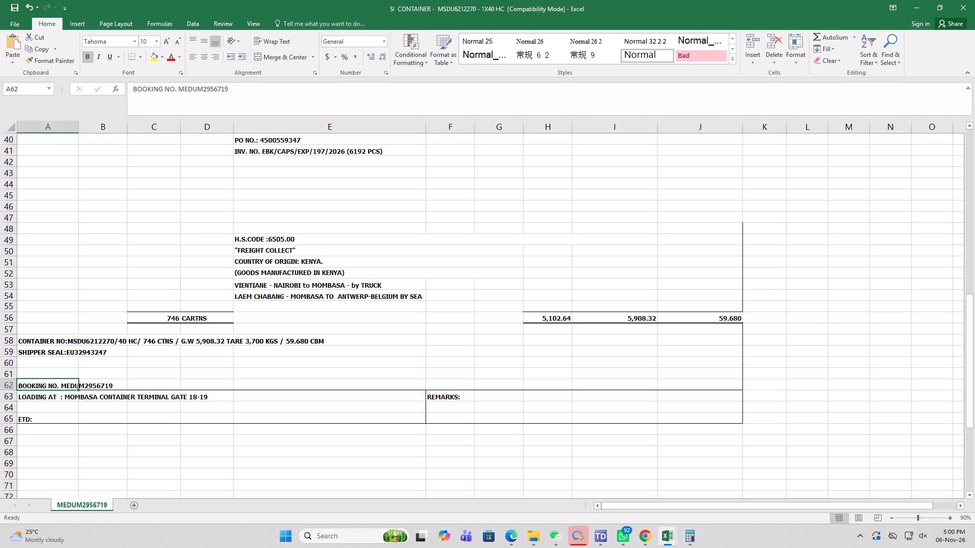
{"action": "key", "text": "ctrl+c"}
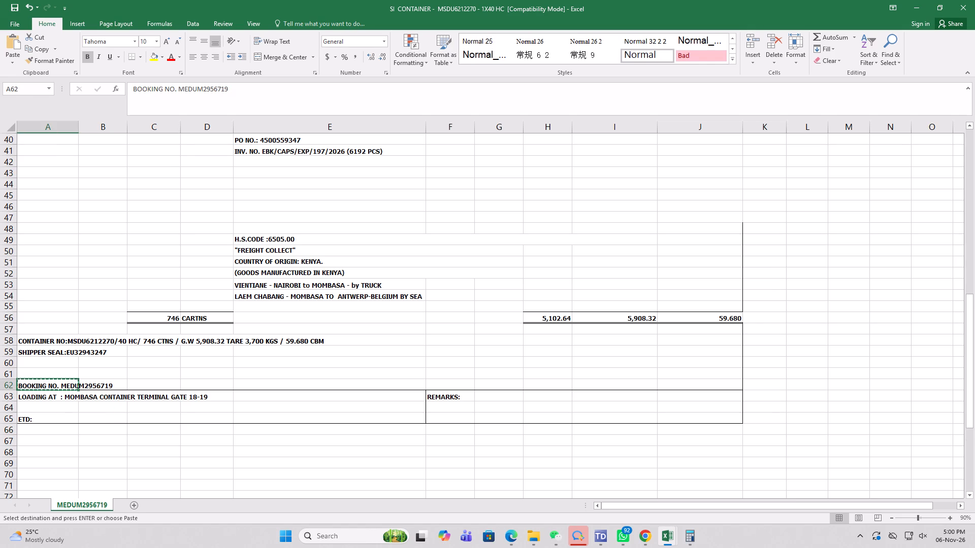
{"action": "left_click", "coordinate": [38, 376]}
{"action": "key", "text": "Return"}
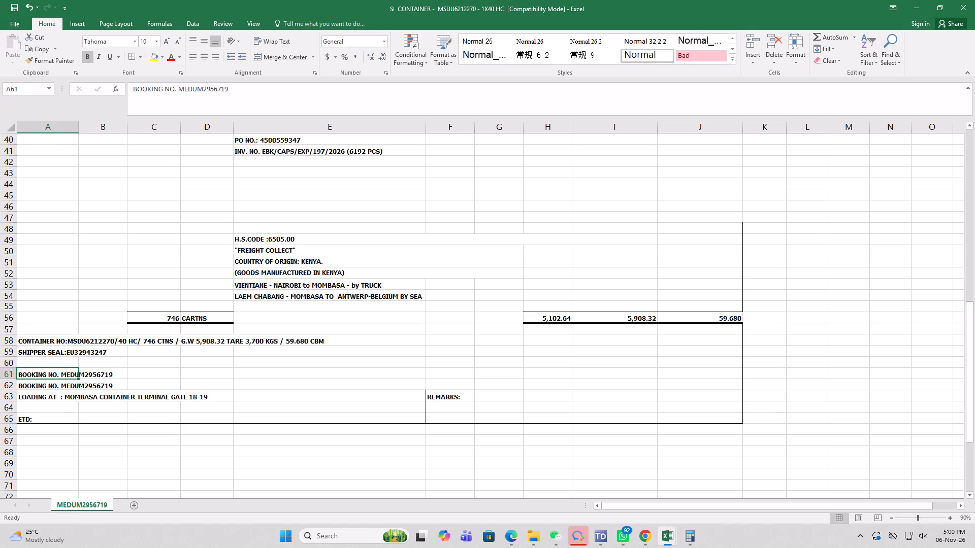
{"action": "left_click", "coordinate": [30, 372]}
{"action": "double_click", "coordinate": [35, 371]}
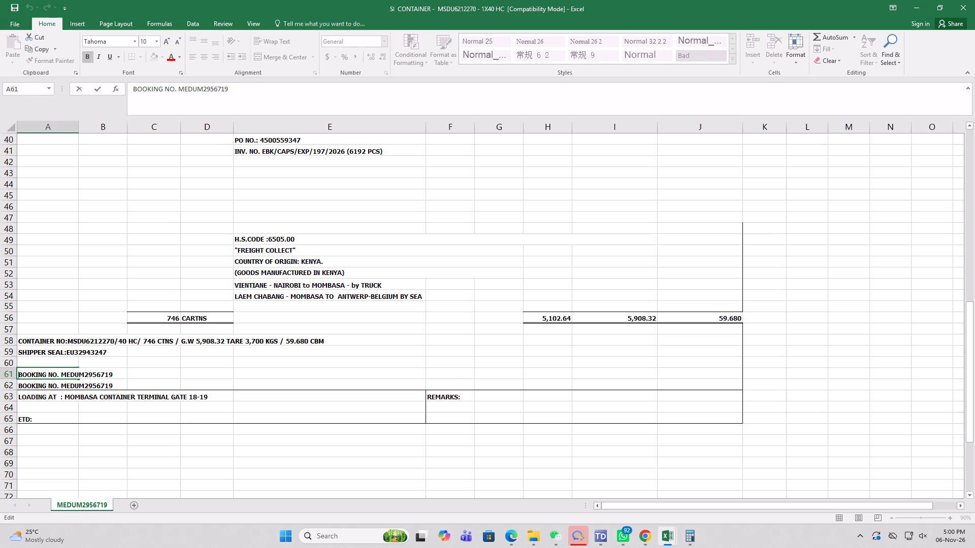
{"action": "left_click", "coordinate": [62, 373]}
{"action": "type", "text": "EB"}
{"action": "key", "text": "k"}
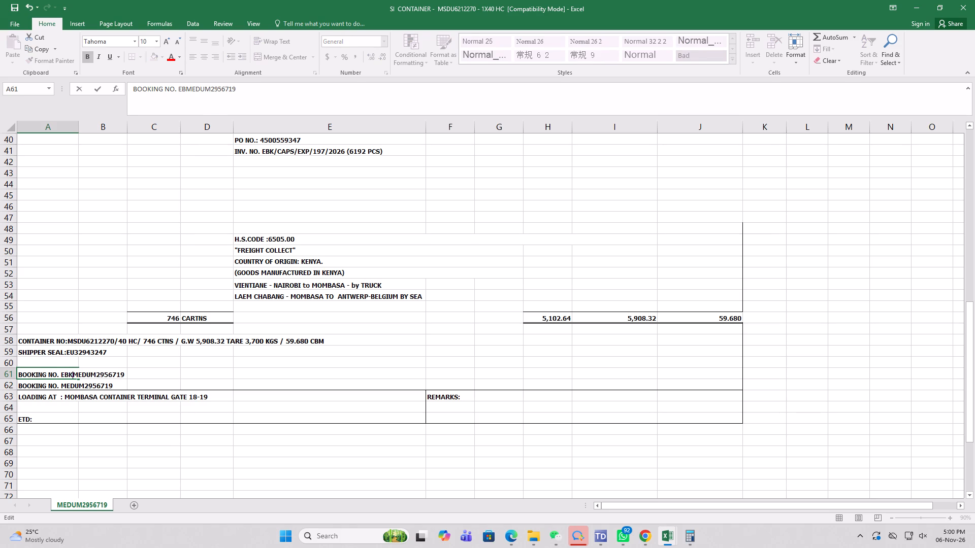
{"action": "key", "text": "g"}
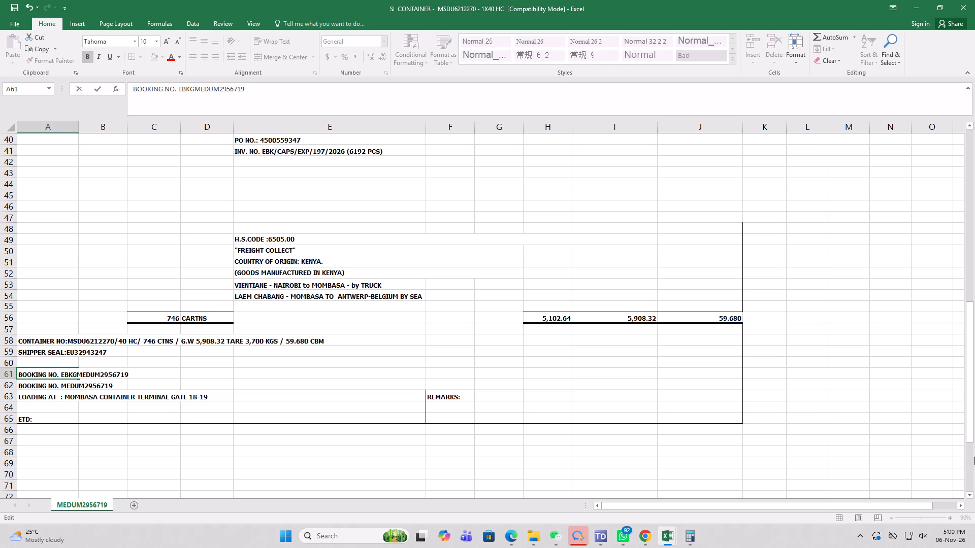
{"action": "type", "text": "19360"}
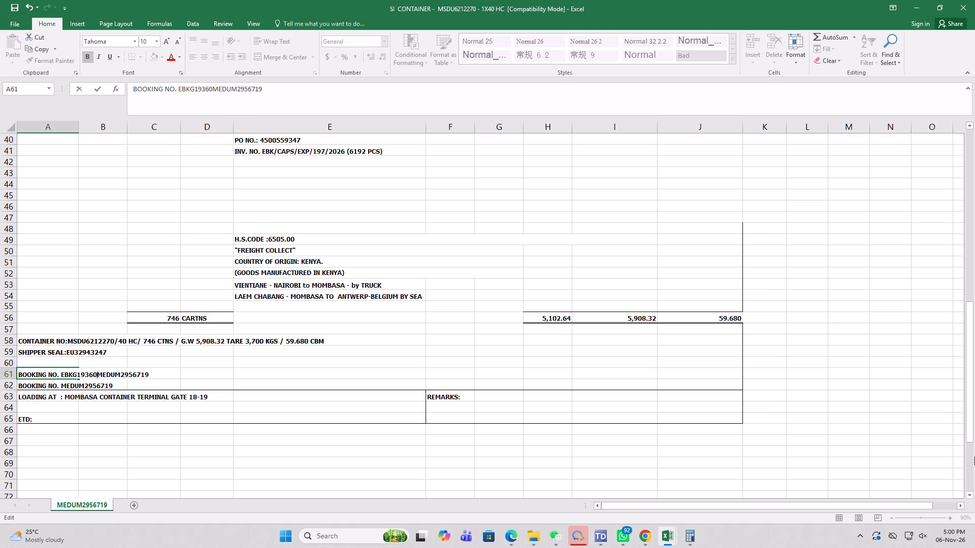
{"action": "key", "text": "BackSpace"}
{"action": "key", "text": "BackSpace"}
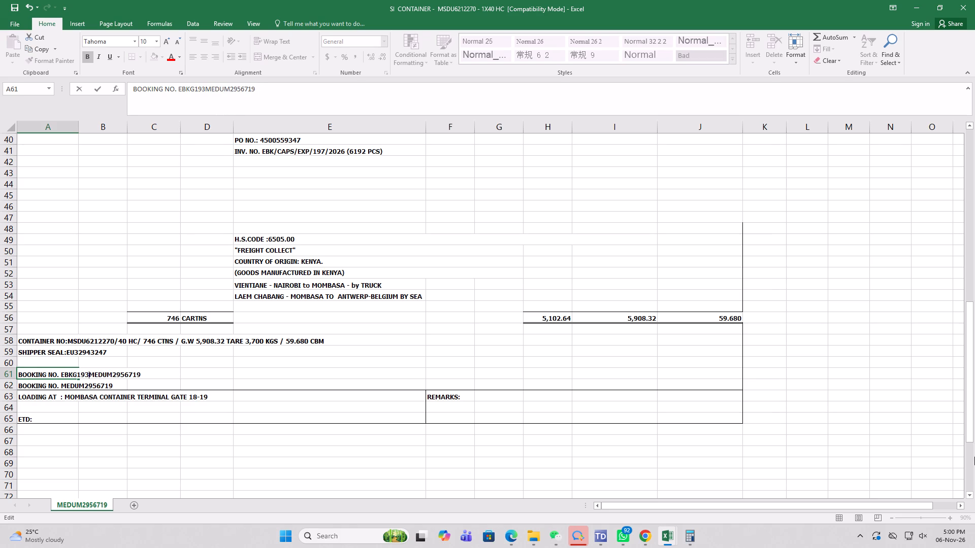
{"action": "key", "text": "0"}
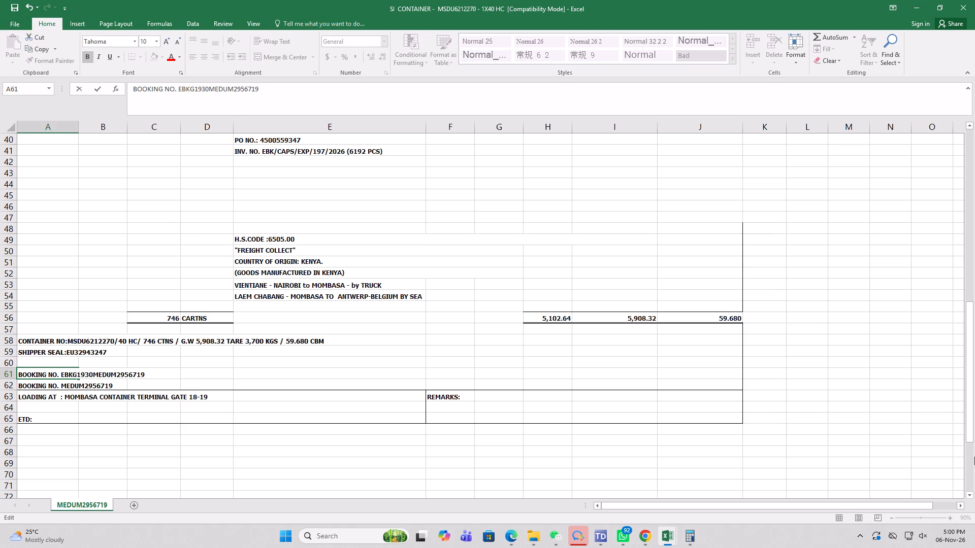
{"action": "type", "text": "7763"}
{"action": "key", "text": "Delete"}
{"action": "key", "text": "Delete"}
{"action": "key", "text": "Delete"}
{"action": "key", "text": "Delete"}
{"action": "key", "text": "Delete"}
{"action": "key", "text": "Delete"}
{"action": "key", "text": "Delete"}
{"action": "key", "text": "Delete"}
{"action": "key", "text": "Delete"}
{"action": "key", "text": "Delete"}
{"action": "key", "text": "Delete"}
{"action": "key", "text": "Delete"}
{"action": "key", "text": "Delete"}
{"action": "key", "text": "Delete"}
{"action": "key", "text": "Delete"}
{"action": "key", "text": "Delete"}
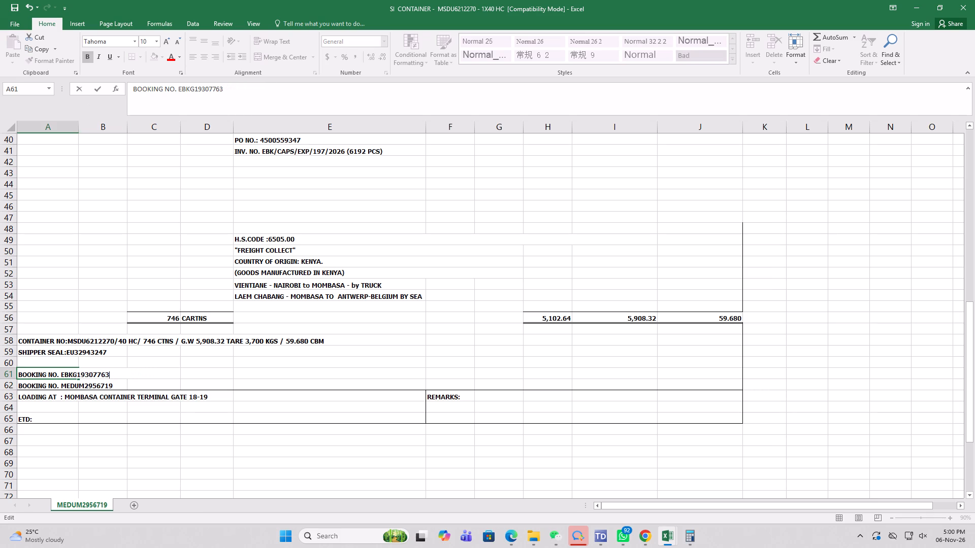
{"action": "left_click", "coordinate": [76, 407]}
Relabel the MEDUM2956719 line in A62 from booking number to BILL OF LADING NO.
{"action": "left_click", "coordinate": [31, 385]}
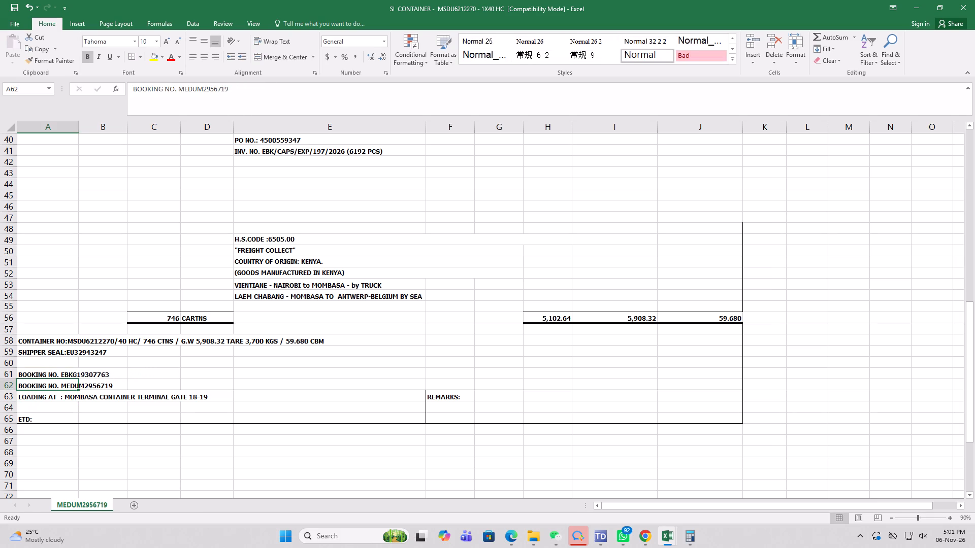
{"action": "left_click", "coordinate": [139, 379]}
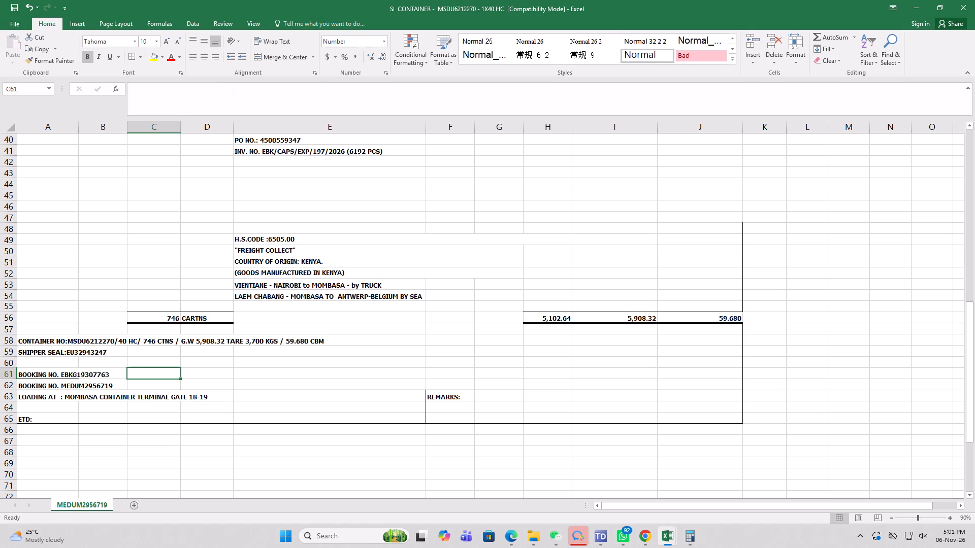
{"action": "double_click", "coordinate": [27, 384]}
{"action": "left_click", "coordinate": [20, 385]}
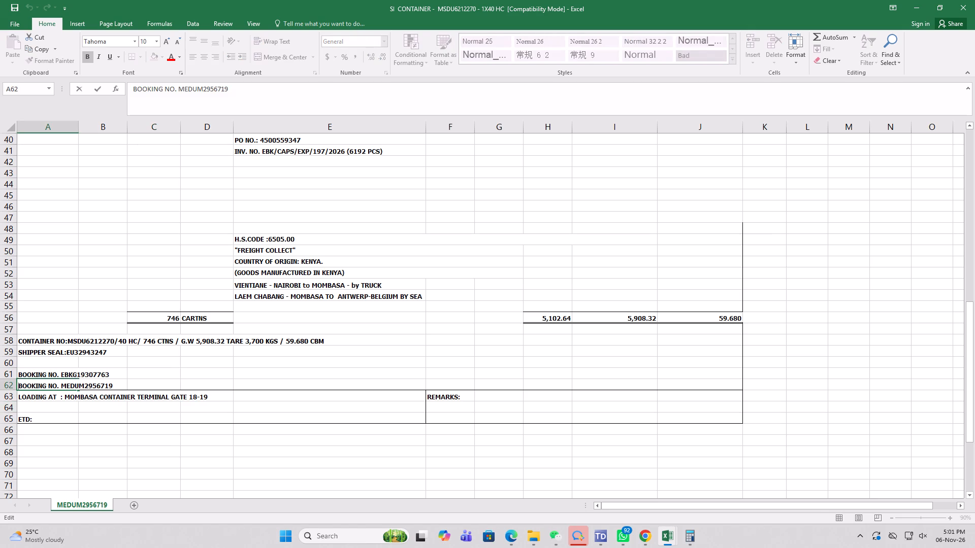
{"action": "type", "text": "BL"}
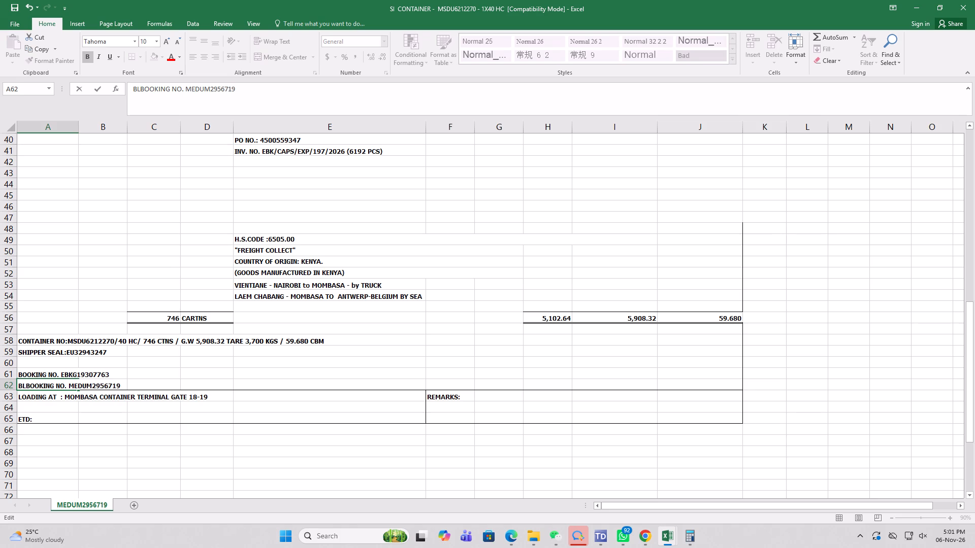
{"action": "key", "text": "BackSpace"}
{"action": "type", "text": "ILL OF LADING"}
{"action": "key", "text": "Delete"}
{"action": "key", "text": "Delete"}
{"action": "key", "text": "Delete"}
{"action": "key", "text": "Delete"}
{"action": "key", "text": "Delete"}
{"action": "key", "text": "Delete"}
{"action": "key", "text": "Delete"}
{"action": "key", "text": "Delete"}
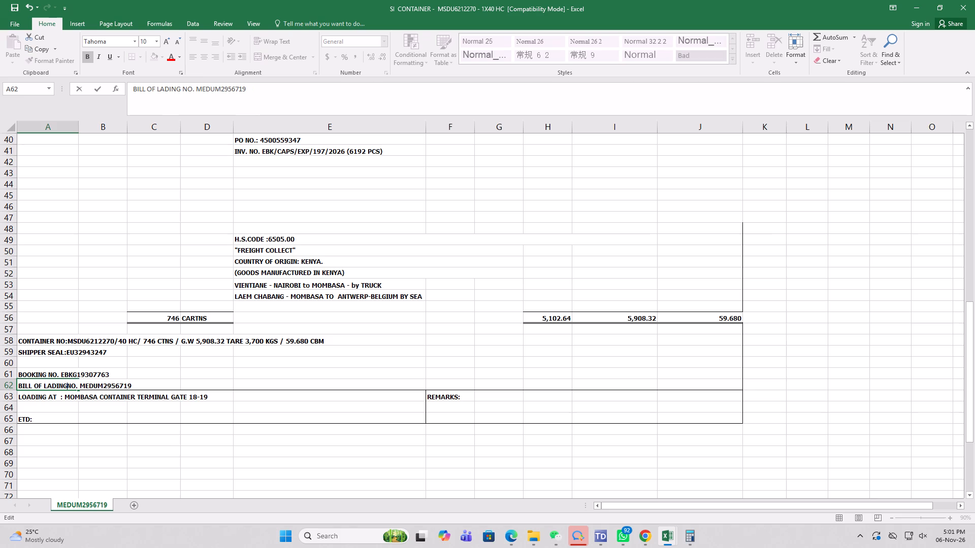
{"action": "key", "text": "Delete"}
{"action": "key", "text": "space"}
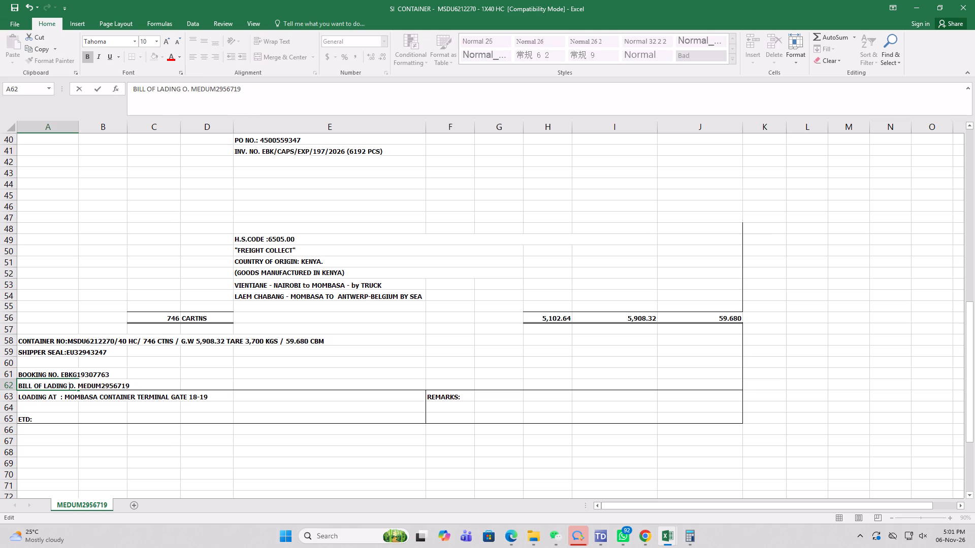
{"action": "type", "text": "N"}
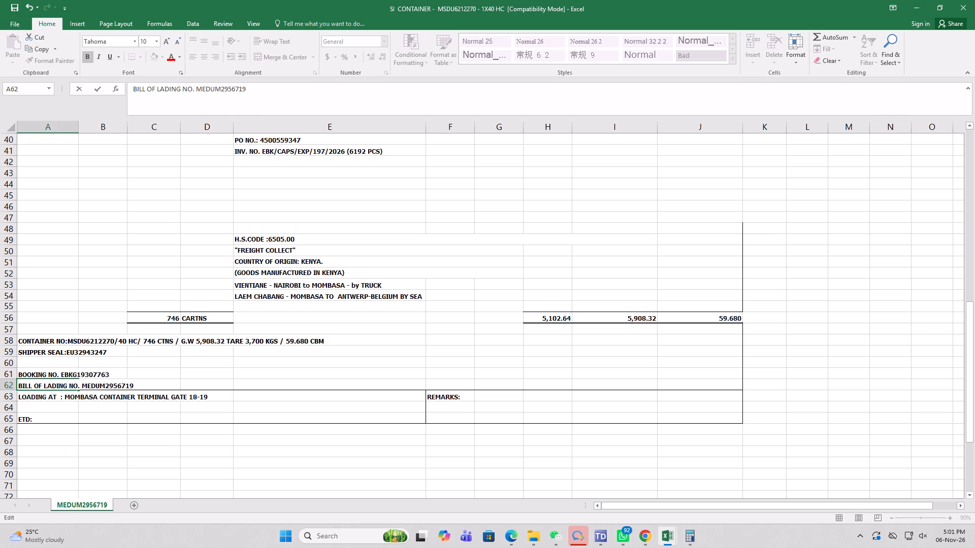
{"action": "left_click", "coordinate": [158, 378]}
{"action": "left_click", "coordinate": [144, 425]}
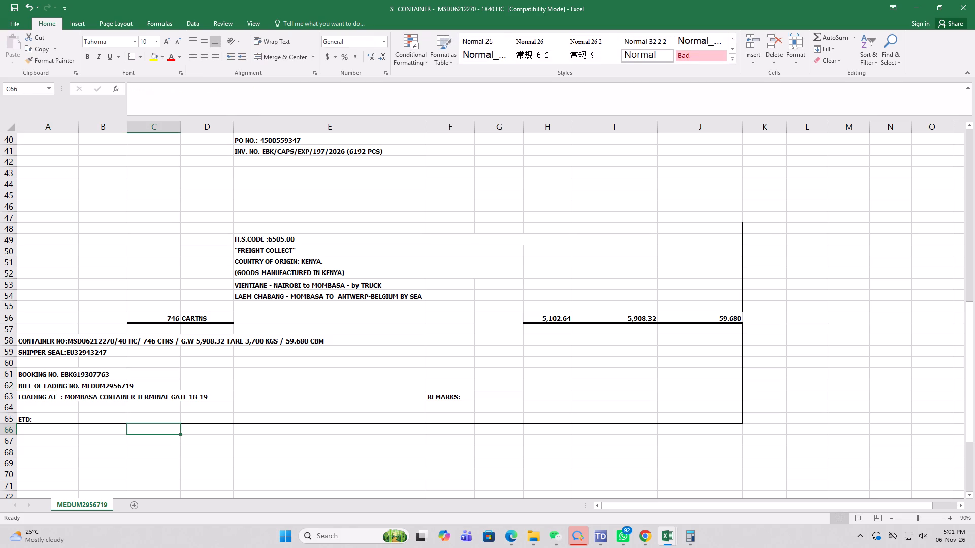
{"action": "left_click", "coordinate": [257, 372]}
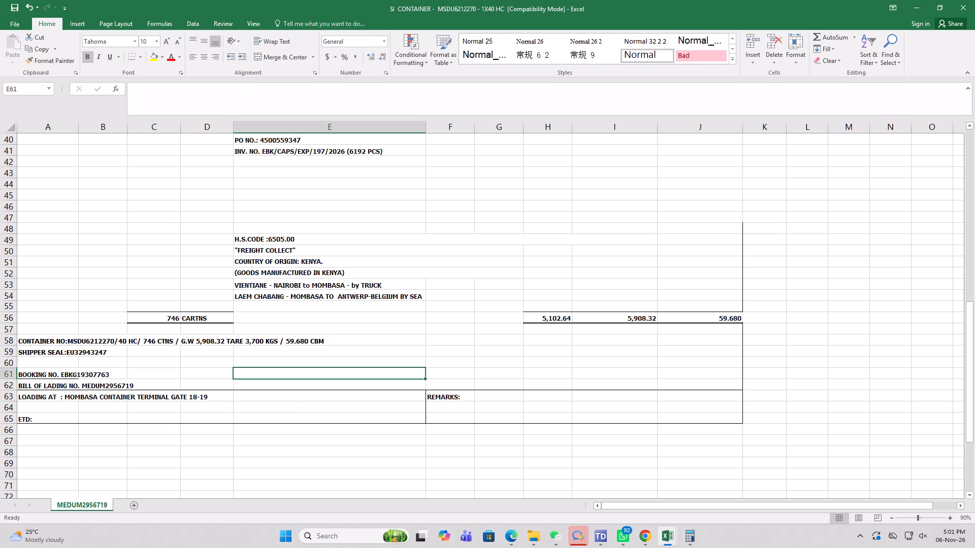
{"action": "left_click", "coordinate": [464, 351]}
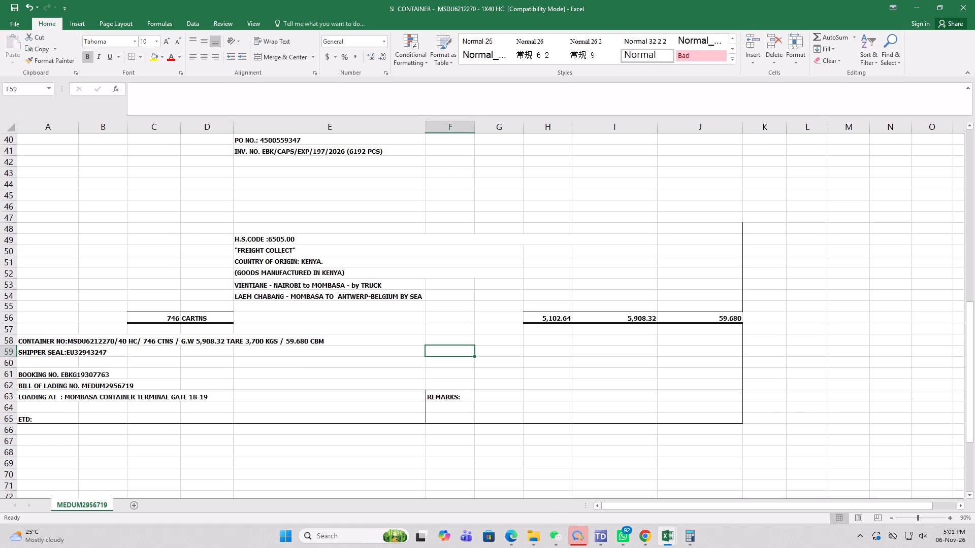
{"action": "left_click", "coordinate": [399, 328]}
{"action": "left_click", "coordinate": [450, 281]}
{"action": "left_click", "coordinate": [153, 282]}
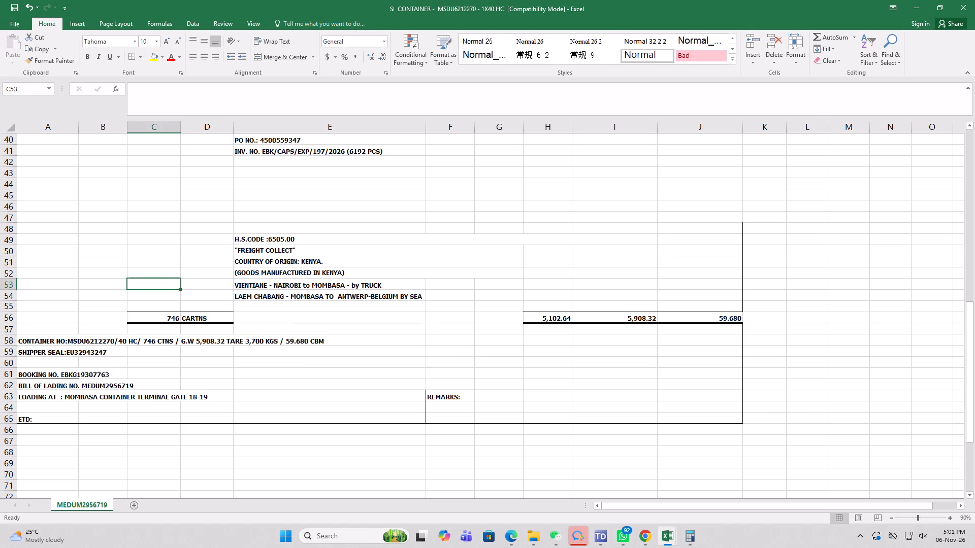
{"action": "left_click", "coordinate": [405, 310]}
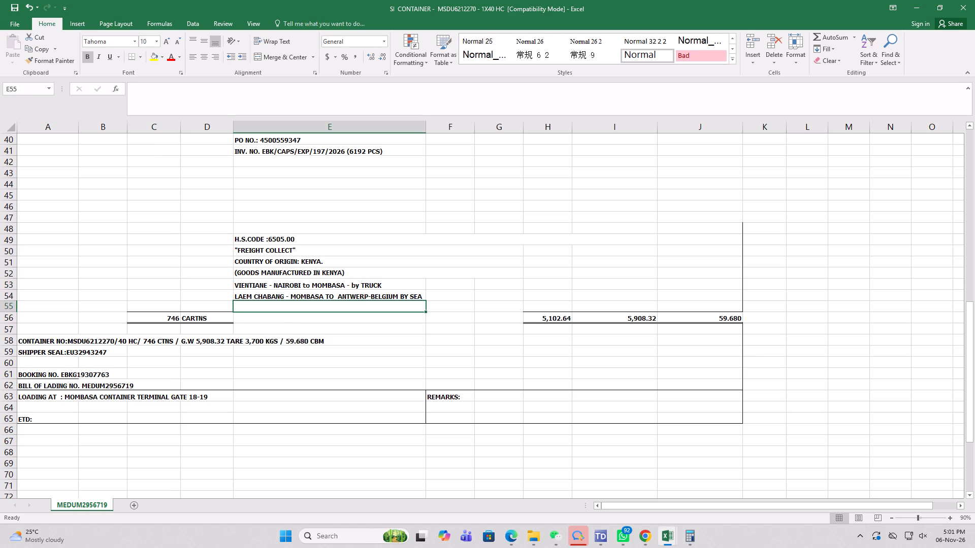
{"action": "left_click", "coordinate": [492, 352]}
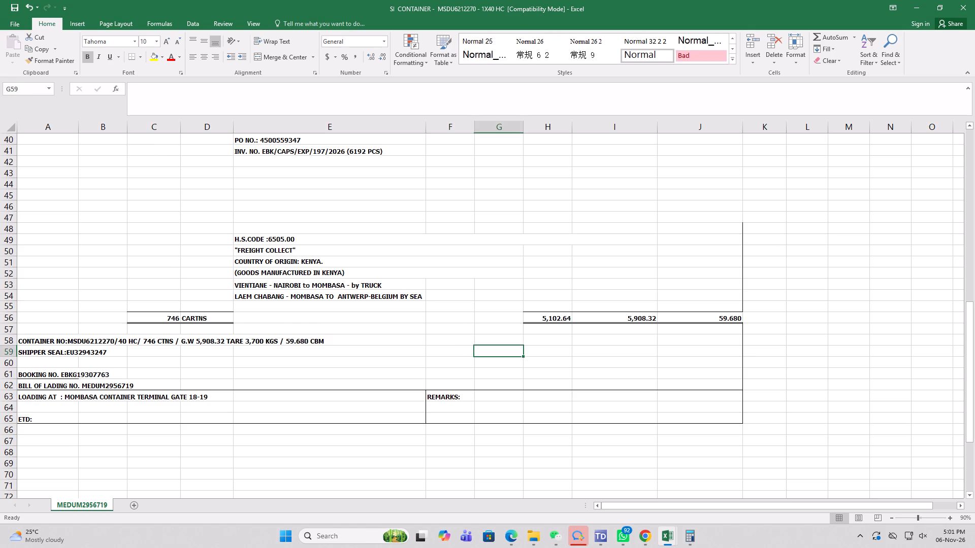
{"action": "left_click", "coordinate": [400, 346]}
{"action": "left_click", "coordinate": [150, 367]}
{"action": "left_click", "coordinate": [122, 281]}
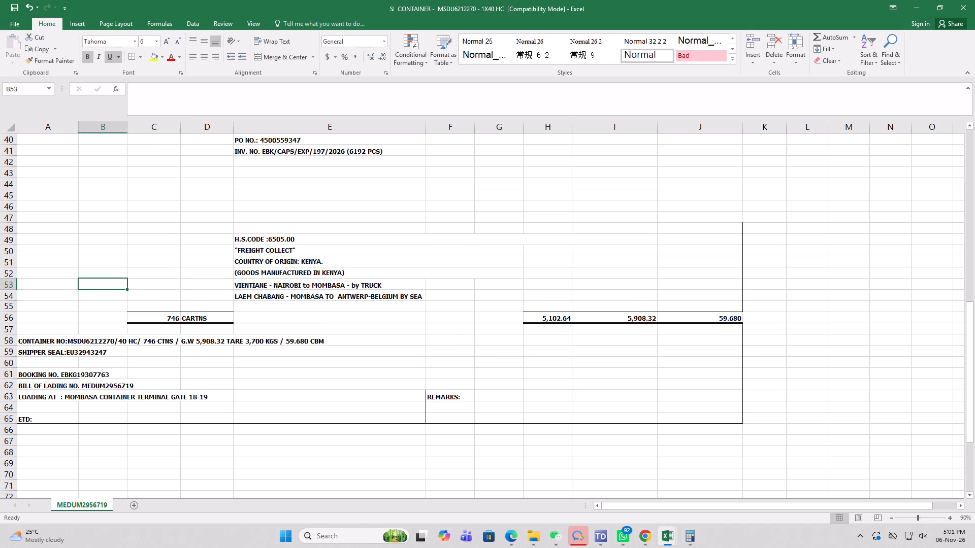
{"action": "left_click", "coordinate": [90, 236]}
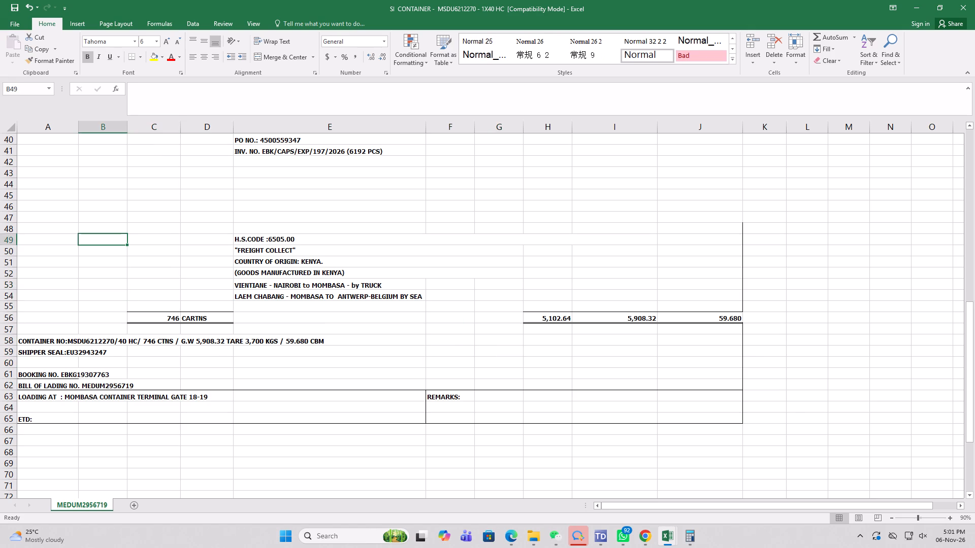
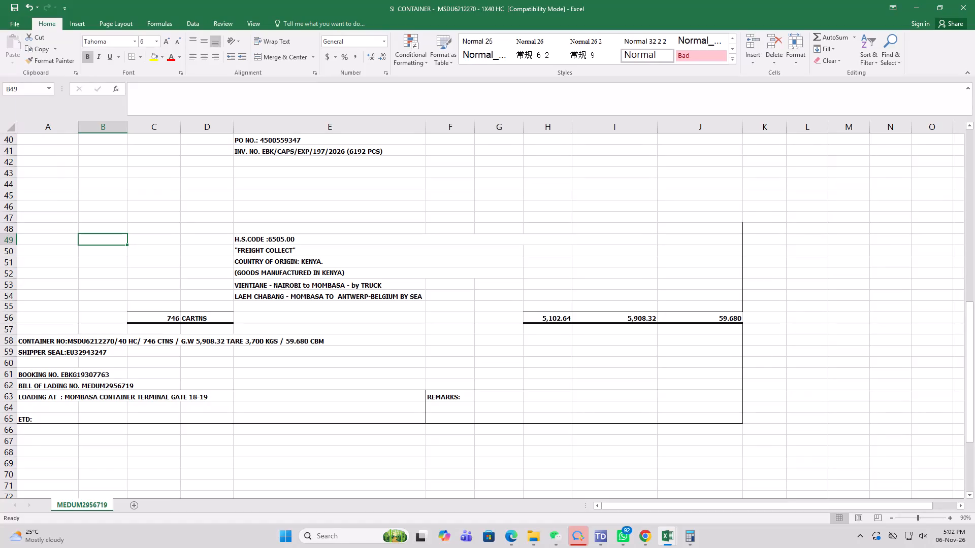
Add "KGS /" after the gross weight 5,908.32 in the container details line in A58.
{"action": "double_click", "coordinate": [187, 341]}
{"action": "double_click", "coordinate": [43, 339]}
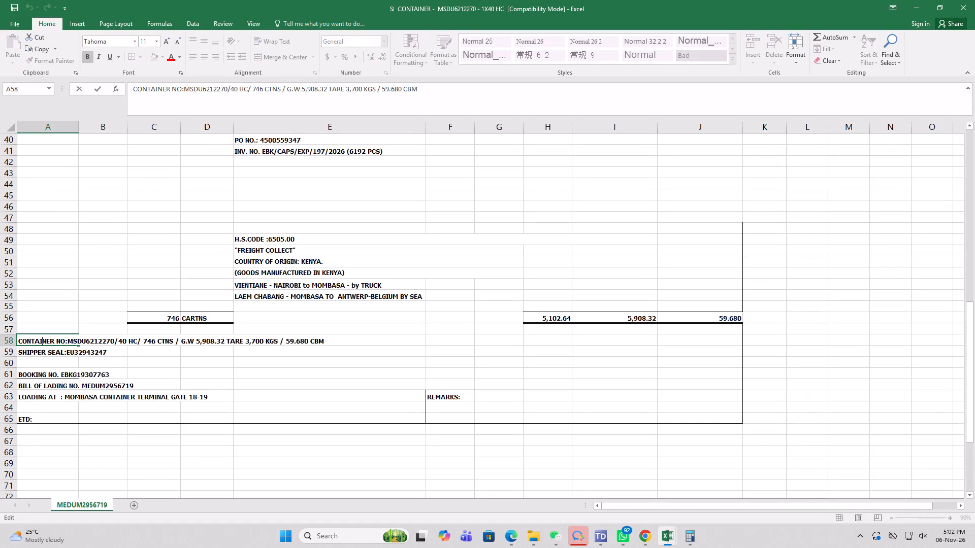
{"action": "left_click", "coordinate": [225, 341]}
{"action": "key", "text": "space"}
{"action": "type", "text": "KGS"}
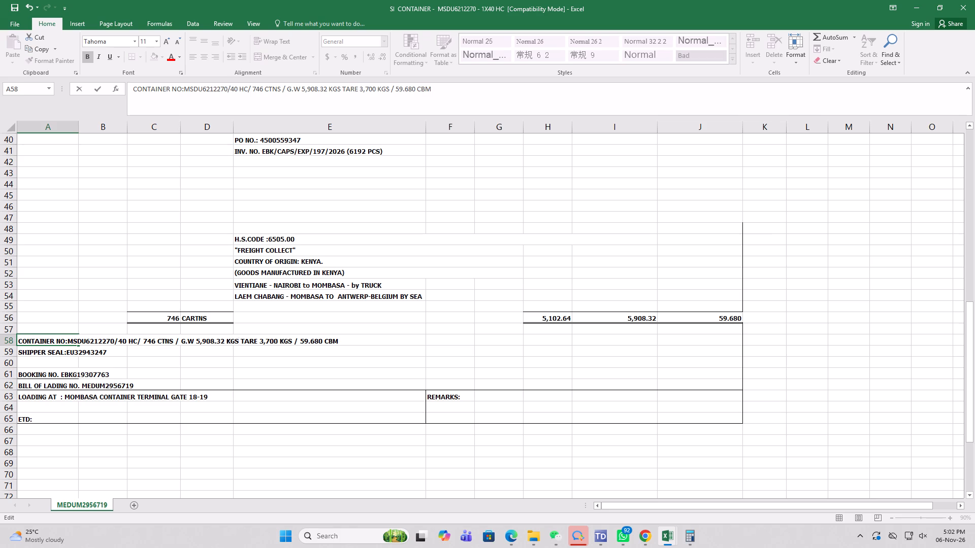
{"action": "key", "text": "space"}
{"action": "type", "text": "/"}
{"action": "key", "text": "space"}
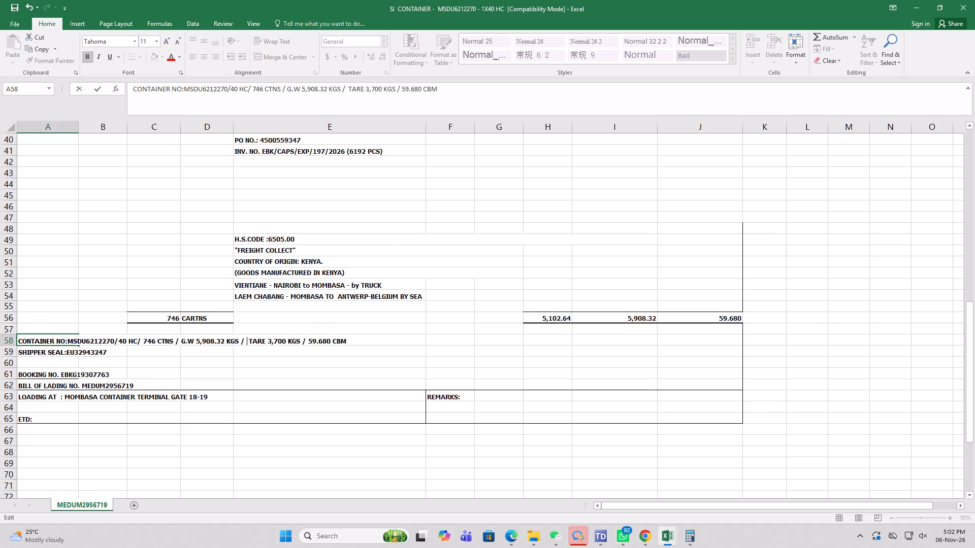
{"action": "left_click", "coordinate": [258, 376]}
{"action": "left_click", "coordinate": [307, 420]}
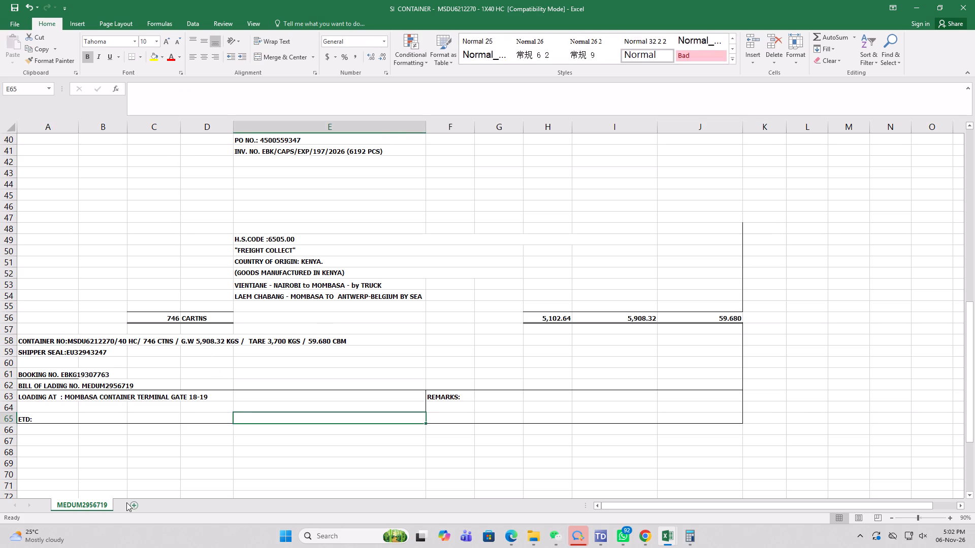
Rename the MEDUM2956719 sheet as MSDU6212270 - 1X40 HC.
{"action": "left_click", "coordinate": [147, 473]}
{"action": "right_click", "coordinate": [78, 507]}
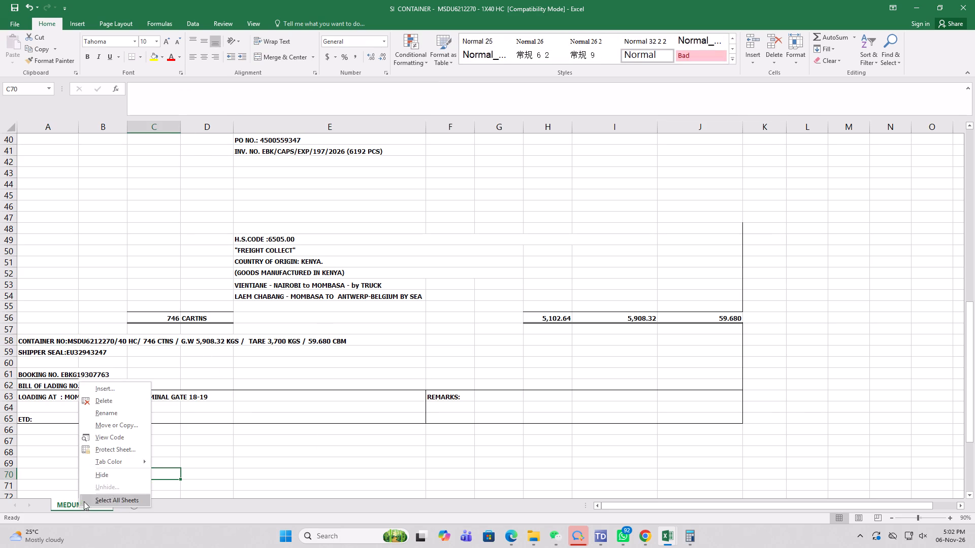
{"action": "left_click", "coordinate": [105, 413]}
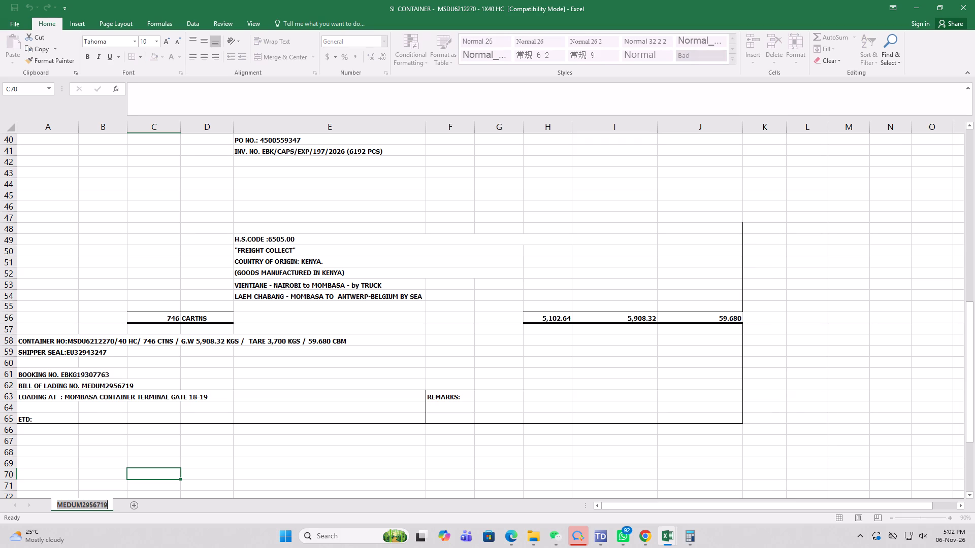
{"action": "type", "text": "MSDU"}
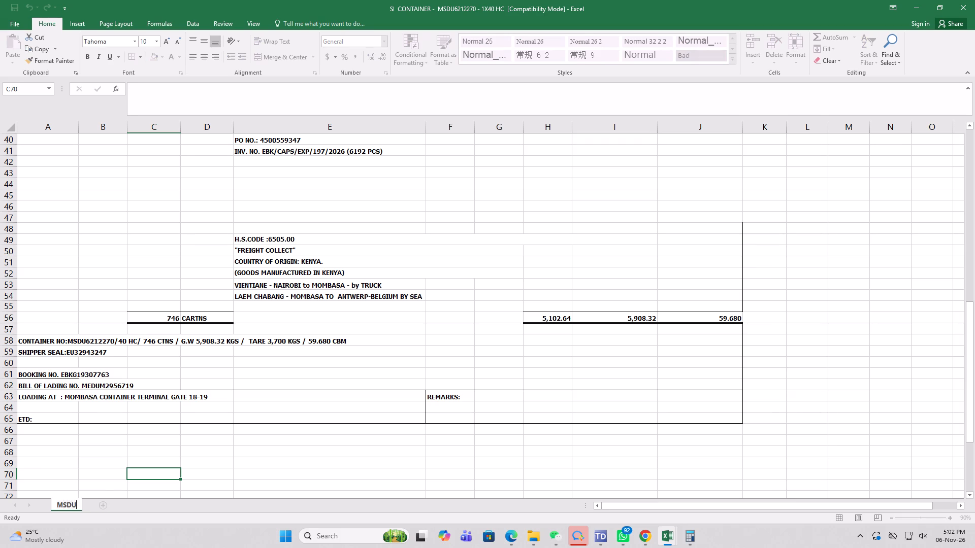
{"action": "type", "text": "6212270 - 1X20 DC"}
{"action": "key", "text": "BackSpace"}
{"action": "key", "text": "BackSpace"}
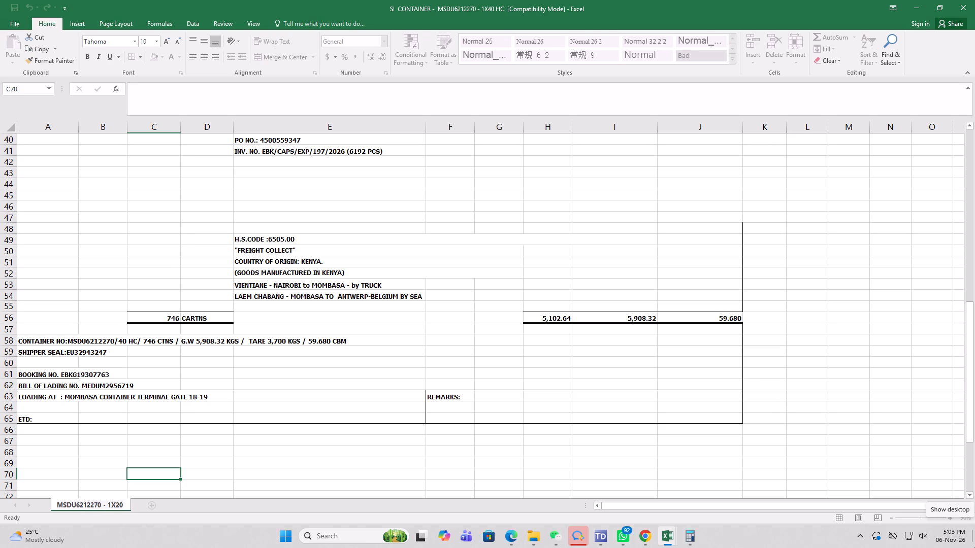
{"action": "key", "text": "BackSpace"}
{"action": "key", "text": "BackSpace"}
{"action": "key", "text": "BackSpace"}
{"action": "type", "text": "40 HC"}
{"action": "left_click", "coordinate": [292, 464]}
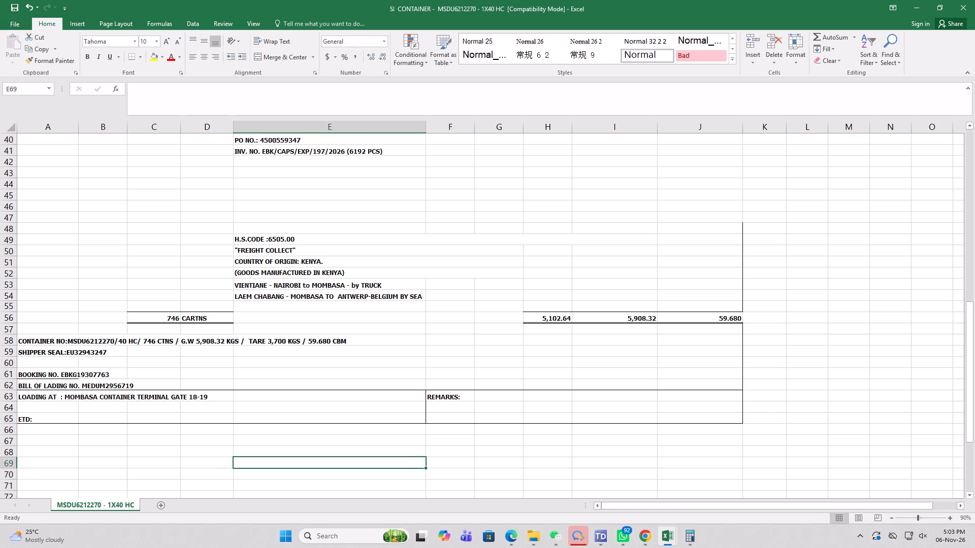
Review the whole shipping instruction sheet, from the container and booking lines up to the cargo lines and the shipper and consignee details.
{"action": "left_click", "coordinate": [392, 338]}
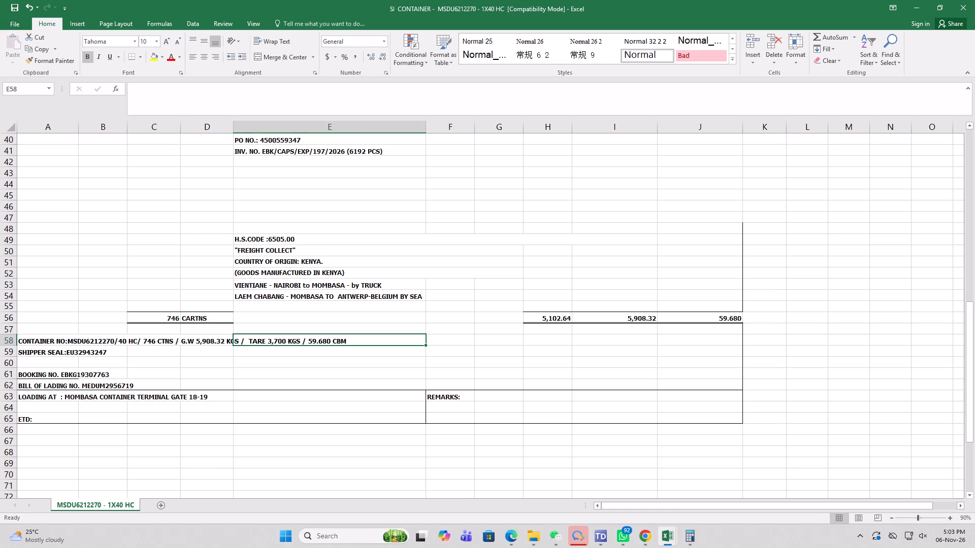
{"action": "left_click", "coordinate": [370, 254]}
{"action": "scroll", "coordinate": [129, 267], "scroll_direction": "up", "scroll_amount": 3}
{"action": "scroll", "coordinate": [172, 277], "scroll_direction": "up", "scroll_amount": 7}
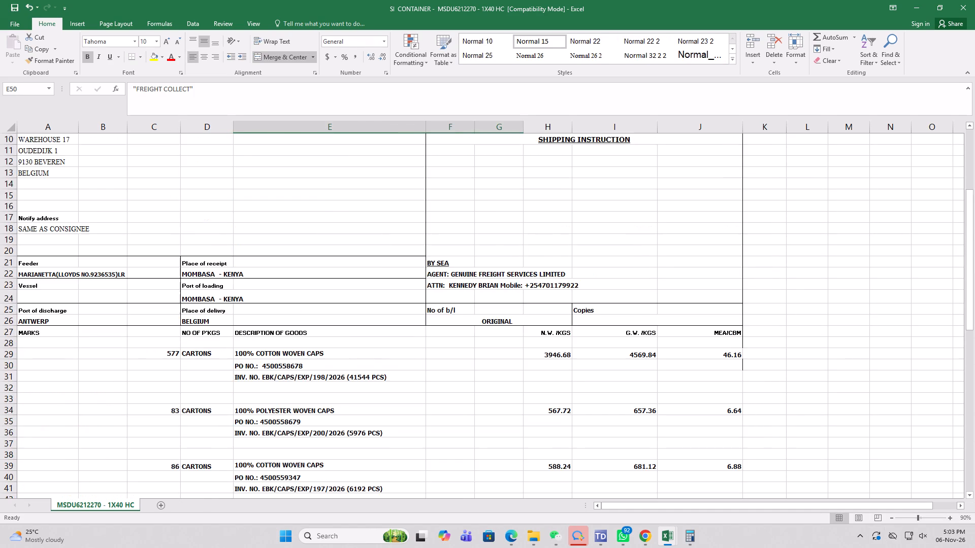
{"action": "scroll", "coordinate": [317, 305], "scroll_direction": "up", "scroll_amount": 6}
{"action": "scroll", "coordinate": [299, 297], "scroll_direction": "down", "scroll_amount": 4}
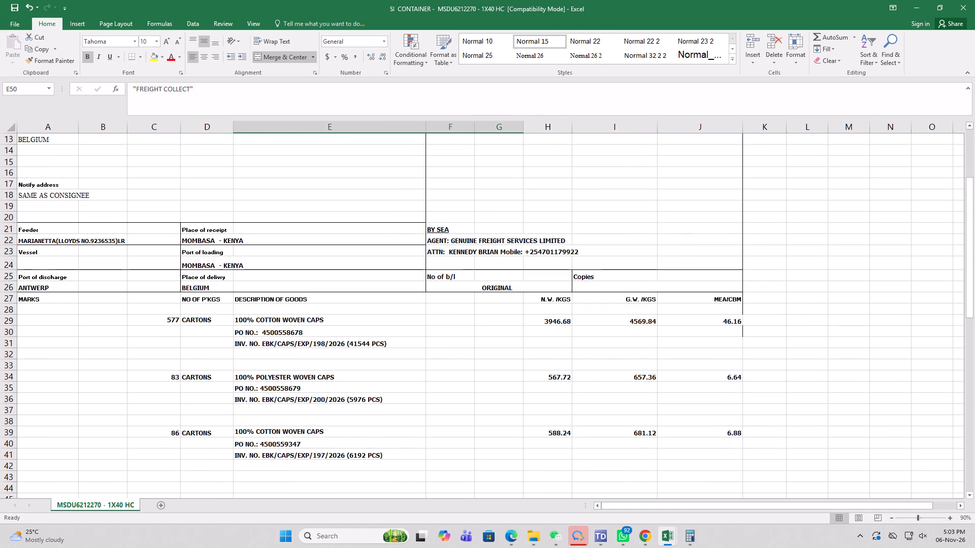
{"action": "scroll", "coordinate": [299, 297], "scroll_direction": "up", "scroll_amount": 3}
{"action": "scroll", "coordinate": [299, 296], "scroll_direction": "down", "scroll_amount": 12}
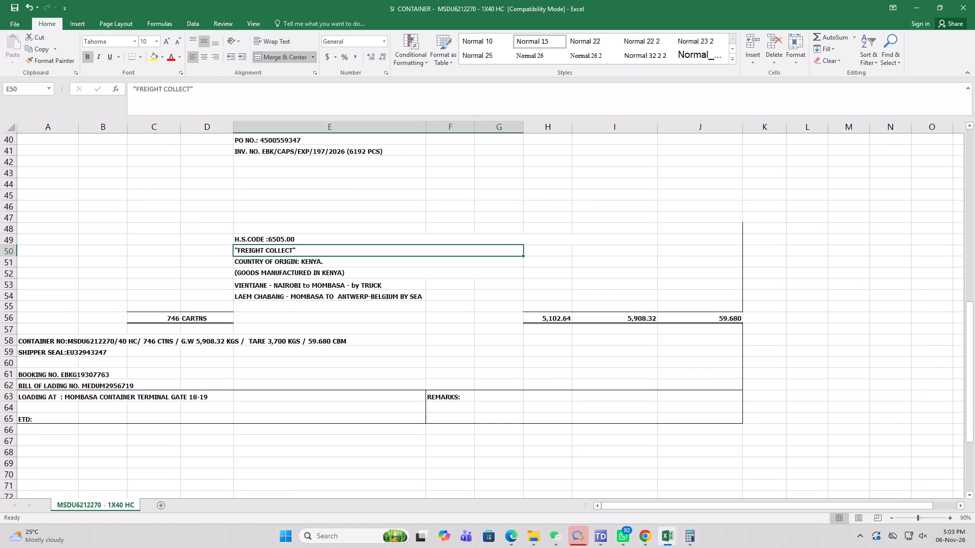
{"action": "scroll", "coordinate": [342, 273], "scroll_direction": "up", "scroll_amount": 8}
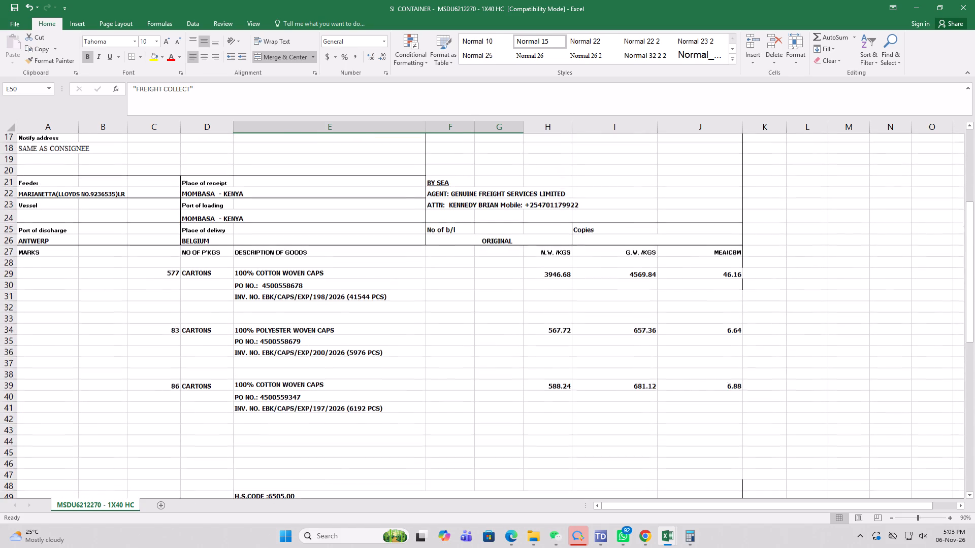
{"action": "scroll", "coordinate": [342, 273], "scroll_direction": "up", "scroll_amount": 5}
{"action": "scroll", "coordinate": [120, 157], "scroll_direction": "up", "scroll_amount": 3}
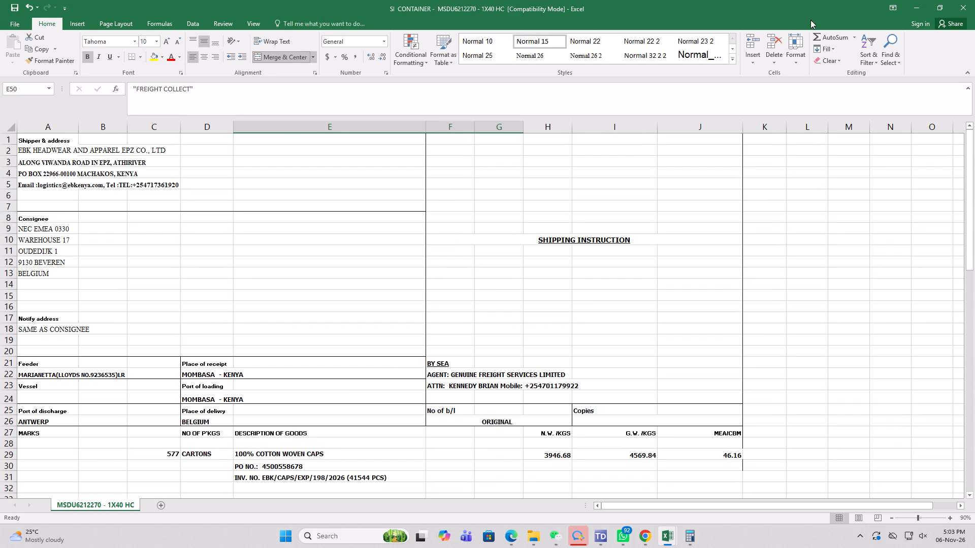
Save and close the MSDU6212270 - 1X40 HC workbook, and close the read-only MRSU3305247 workbook.
{"action": "left_click", "coordinate": [966, 7]}
{"action": "left_click", "coordinate": [451, 285]}
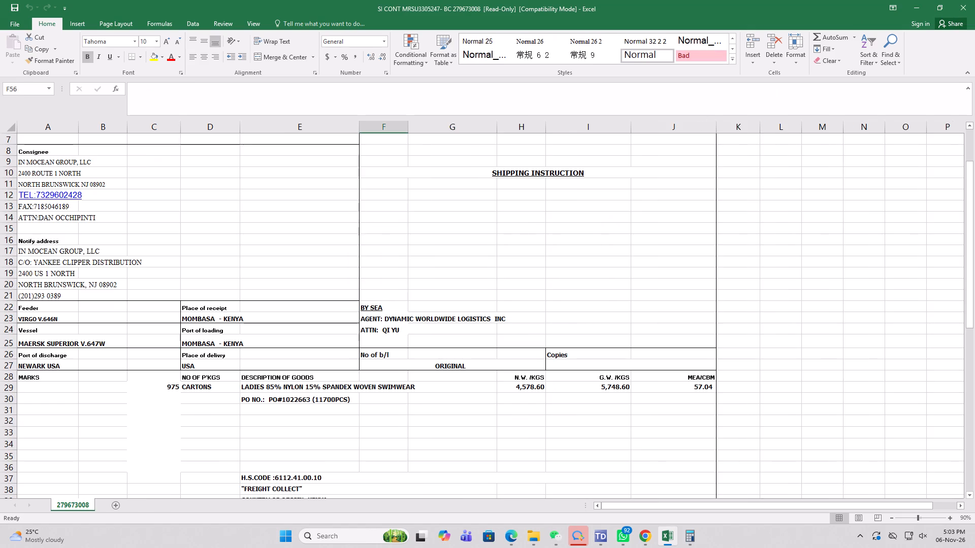
{"action": "left_click", "coordinate": [963, 7]}
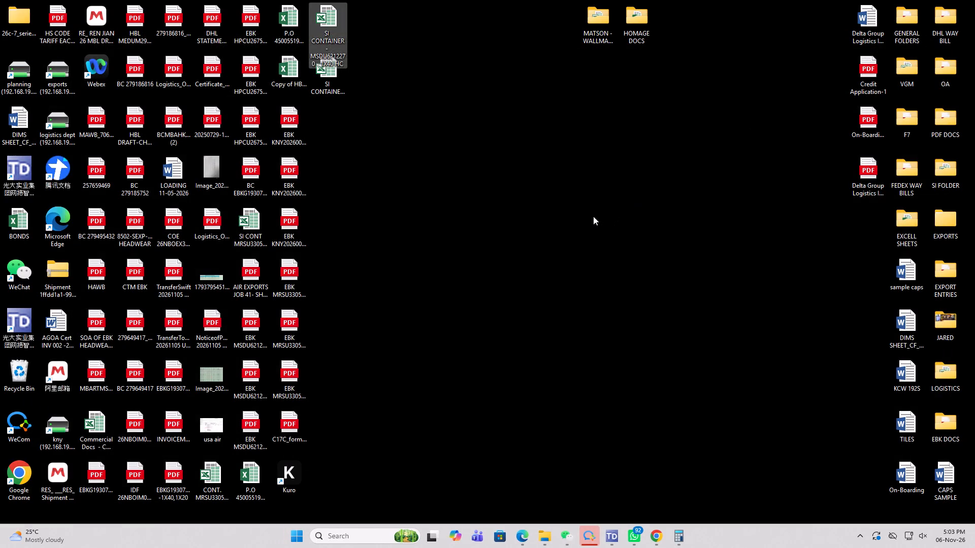
Open the SI CONTAINER - HPCU2675776 - 1X20 DC workbook from the desktop and maximize its window.
{"action": "left_click", "coordinate": [593, 216]}
{"action": "left_click", "coordinate": [340, 83]}
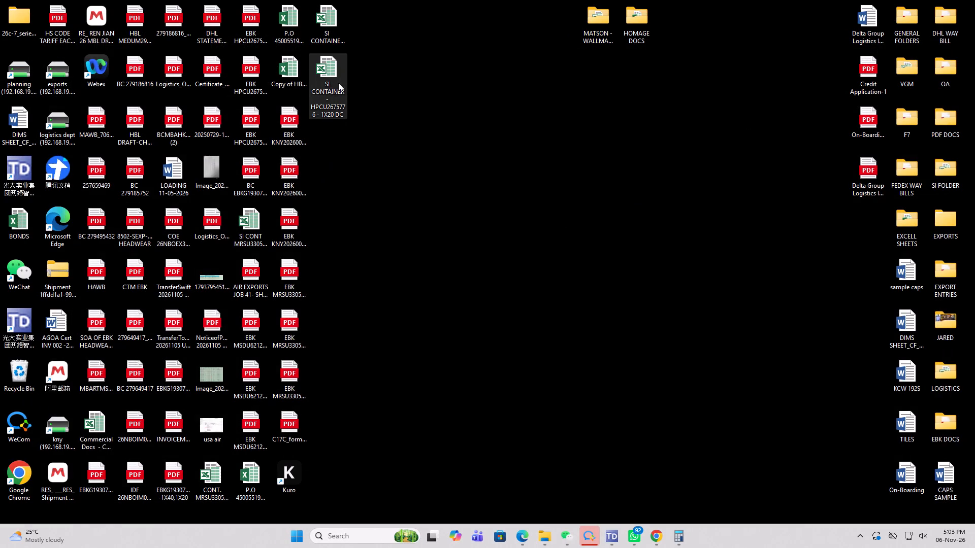
{"action": "double_click", "coordinate": [329, 71]}
{"action": "left_click", "coordinate": [556, 278]}
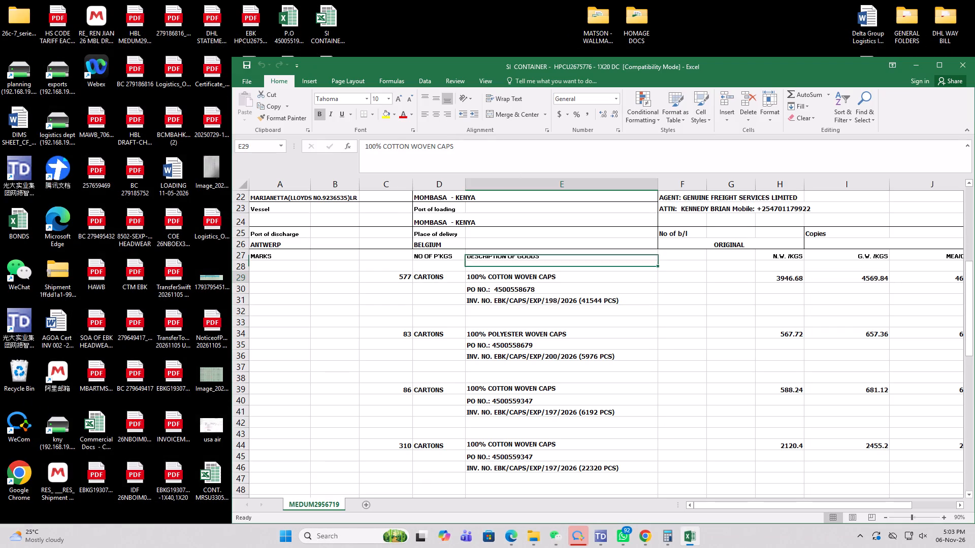
{"action": "left_click", "coordinate": [937, 63]}
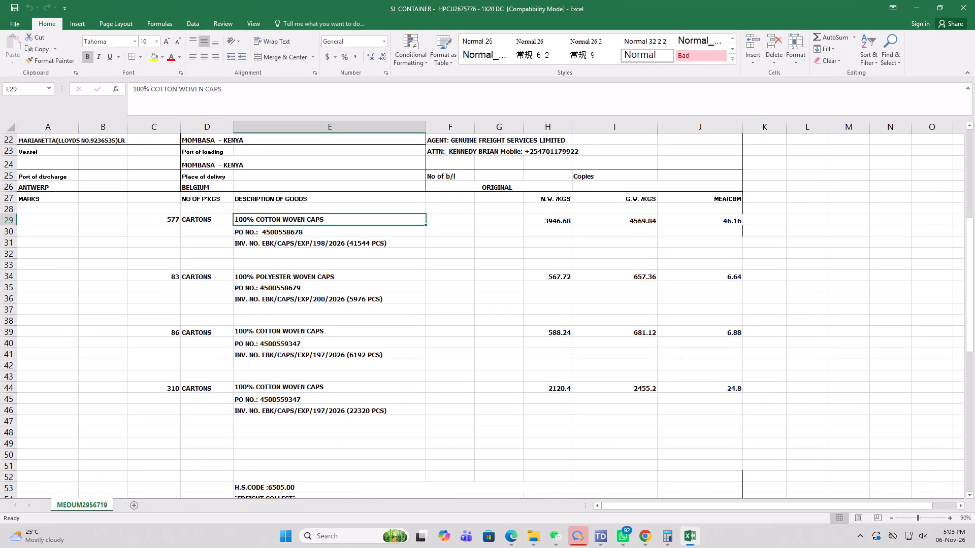
Delete entire rows 29 to 41 holding the 577, 83 and 86 carton cargo entries, keeping the 310 carton entry.
{"action": "left_click", "coordinate": [653, 245]}
{"action": "scroll", "coordinate": [413, 290], "scroll_direction": "up", "scroll_amount": 2}
{"action": "scroll", "coordinate": [232, 278], "scroll_direction": "down", "scroll_amount": 2}
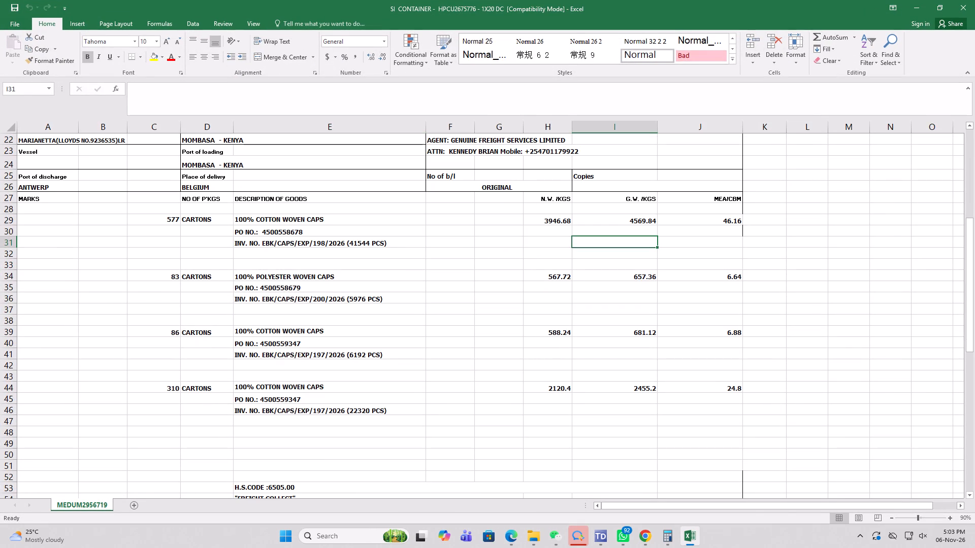
{"action": "left_click_drag", "start_coordinate": [166, 218], "coordinate": [729, 284]}
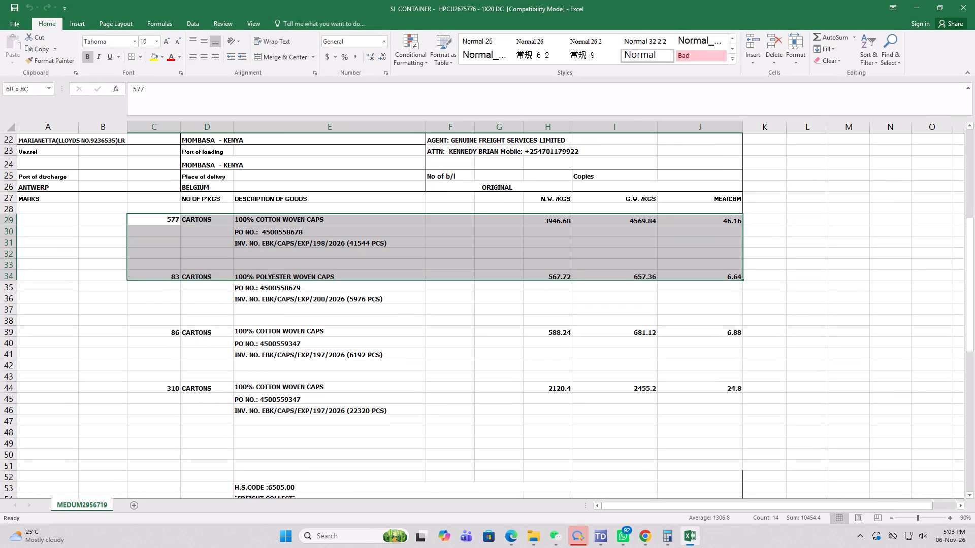
{"action": "left_click_drag", "start_coordinate": [729, 284], "coordinate": [718, 352]}
{"action": "right_click", "coordinate": [681, 332]}
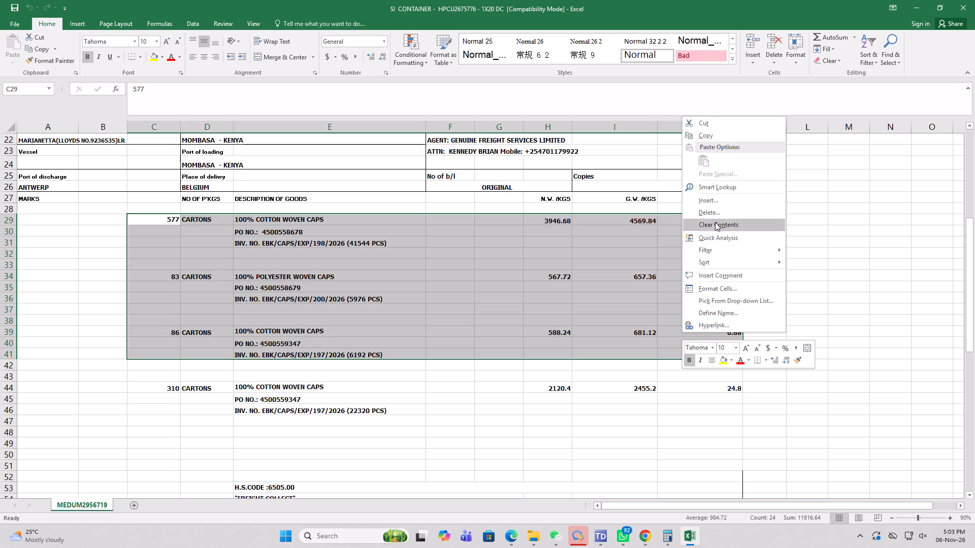
{"action": "left_click", "coordinate": [708, 212]}
{"action": "left_click", "coordinate": [694, 214]}
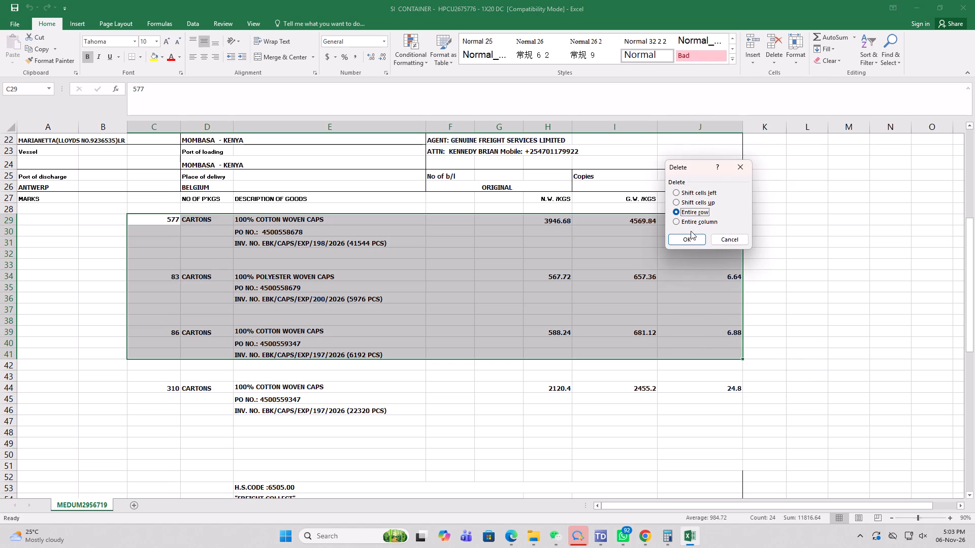
{"action": "left_click", "coordinate": [691, 235]}
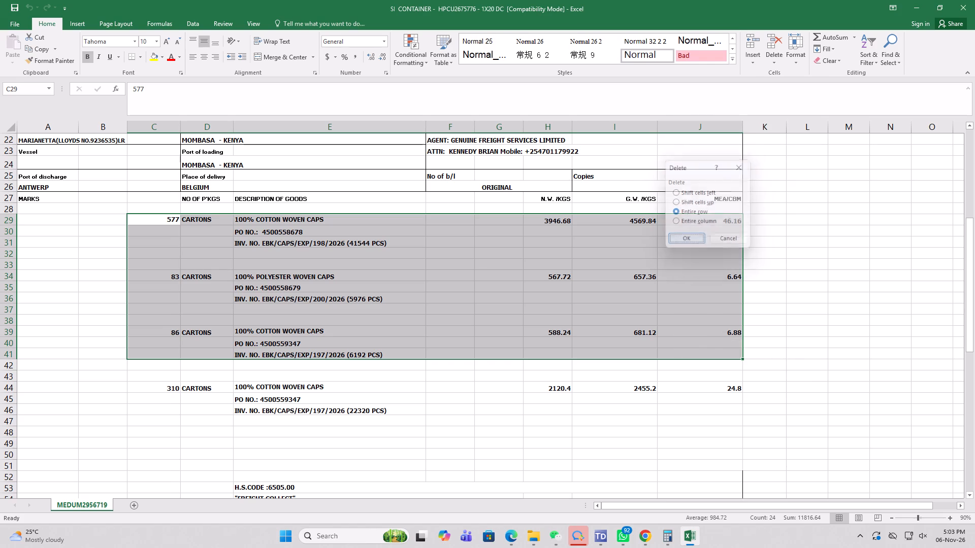
{"action": "left_click", "coordinate": [569, 342]}
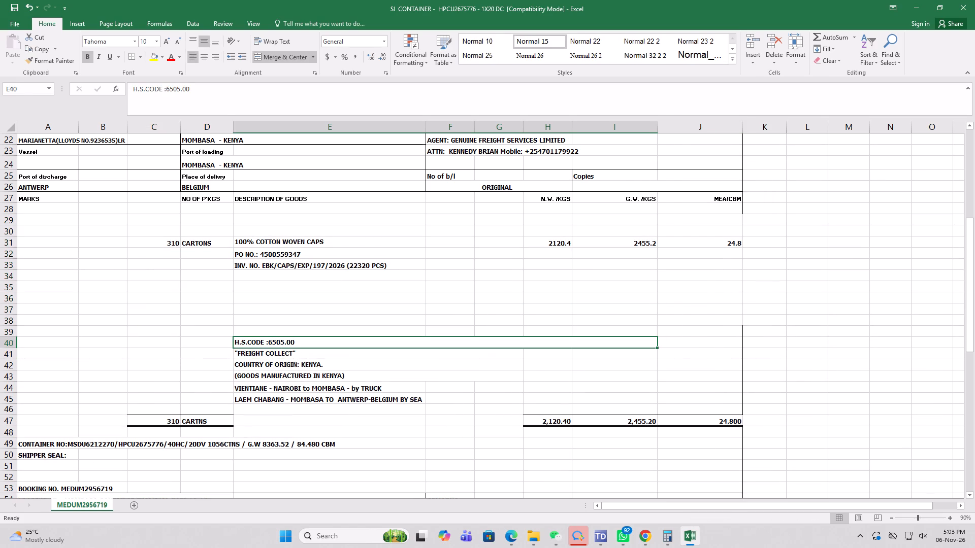
Open the finished MSDU6212270 - 1X40 HC workbook from the desktop and copy its container, seal, booking and bill of lading lines (A58:E62).
{"action": "left_click", "coordinate": [918, 7]}
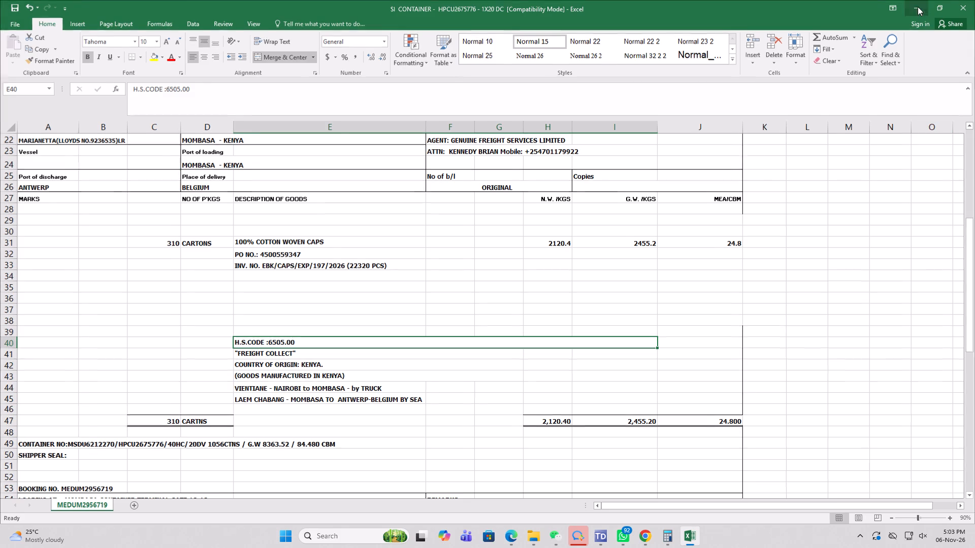
{"action": "double_click", "coordinate": [330, 23]}
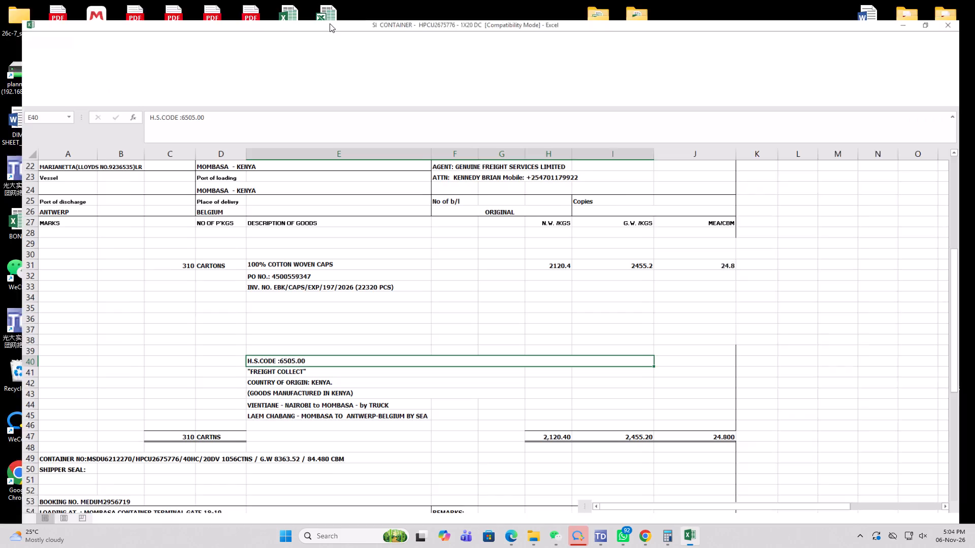
{"action": "left_click", "coordinate": [502, 254]}
{"action": "scroll", "coordinate": [384, 281], "scroll_direction": "down", "scroll_amount": 11}
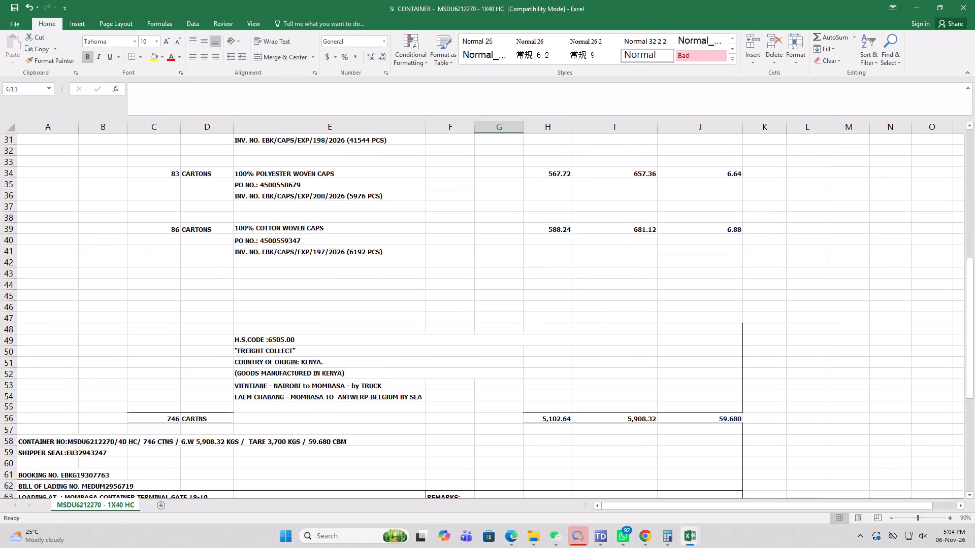
{"action": "scroll", "coordinate": [393, 280], "scroll_direction": "down", "scroll_amount": 2}
{"action": "left_click_drag", "start_coordinate": [22, 344], "coordinate": [105, 346]}
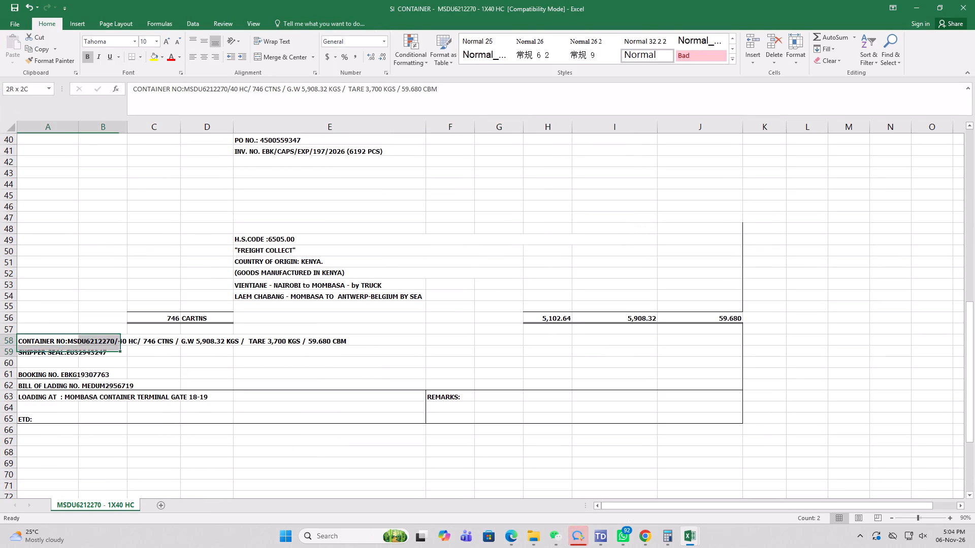
{"action": "left_click_drag", "start_coordinate": [105, 346], "coordinate": [389, 378]}
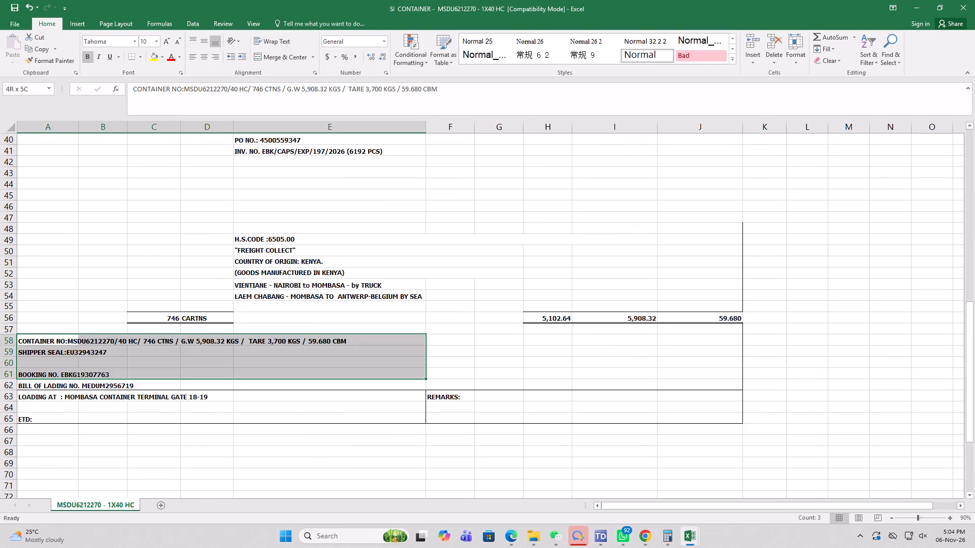
{"action": "left_click_drag", "start_coordinate": [389, 378], "coordinate": [395, 384]}
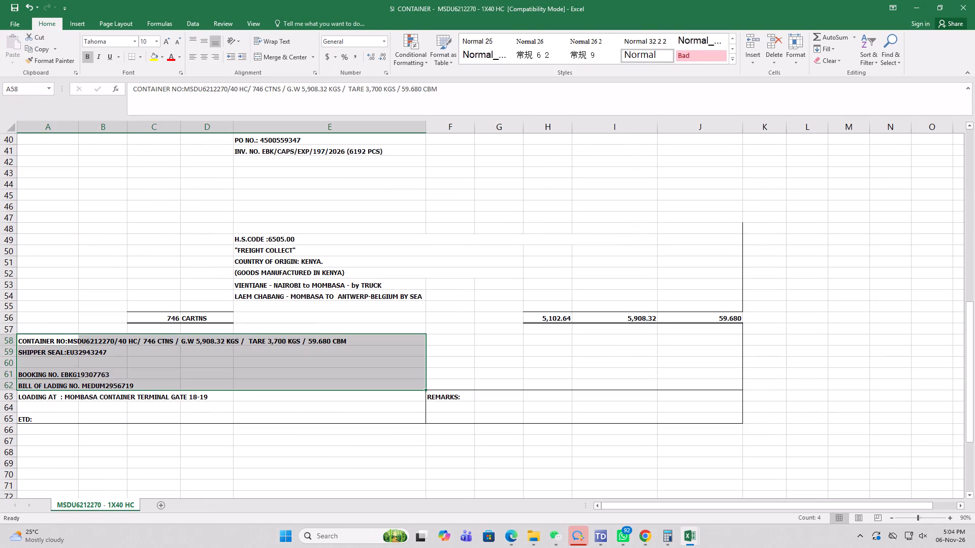
{"action": "key", "text": "ctrl+c"}
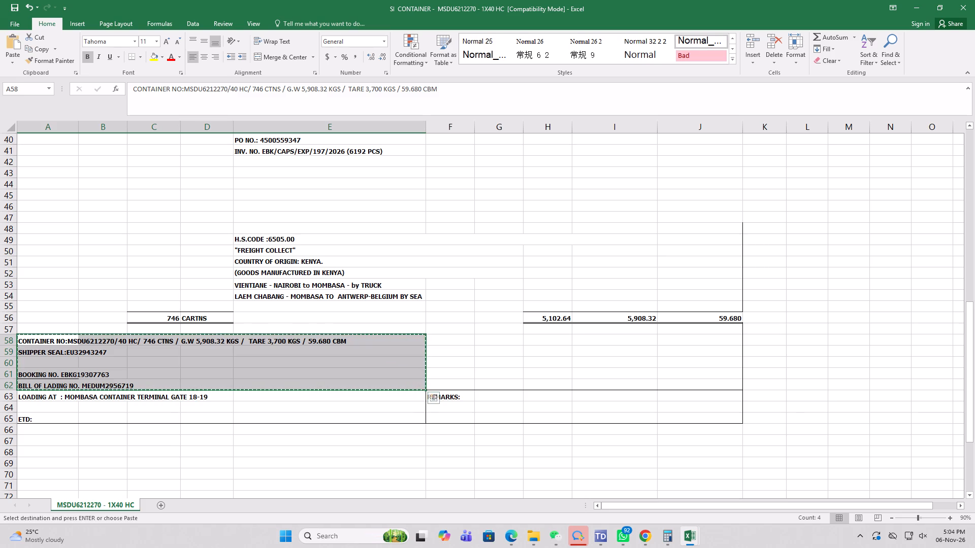
Return to the HPCU2675776 - 1X20 DC workbook and paste the copied block at A49 over the old container and booking lines.
{"action": "left_click", "coordinate": [918, 4]}
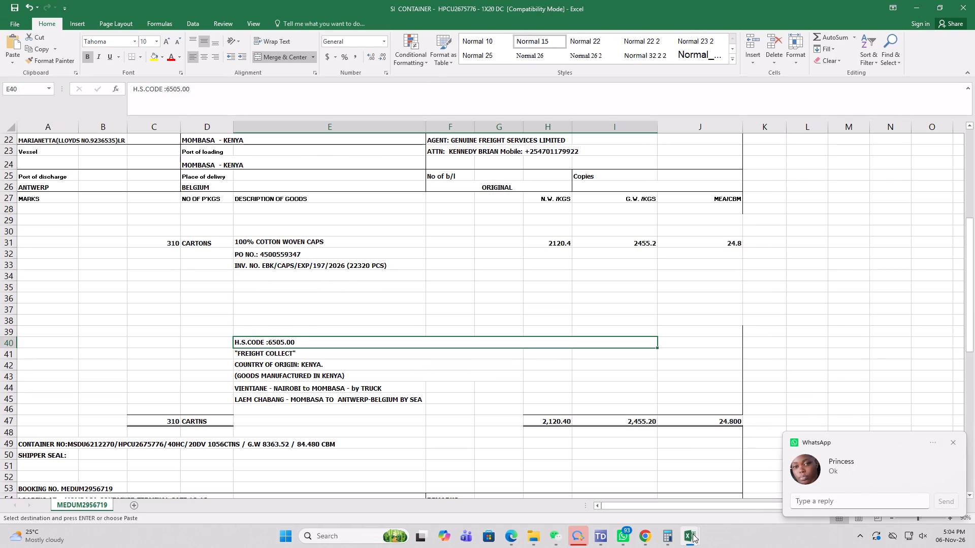
{"action": "left_click", "coordinate": [656, 499]}
{"action": "scroll", "coordinate": [141, 396], "scroll_direction": "down", "scroll_amount": 1}
{"action": "left_click", "coordinate": [29, 406]}
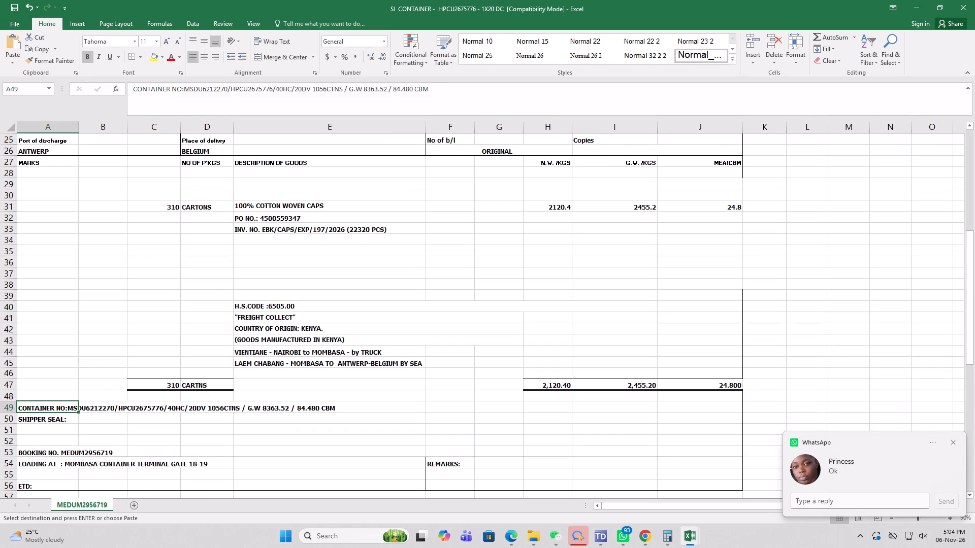
{"action": "key", "text": "ctrl+v"}
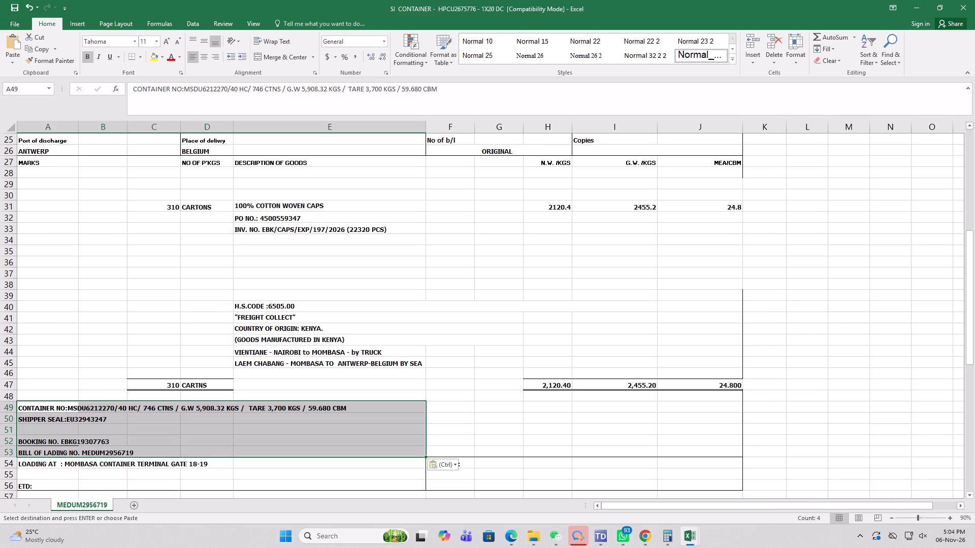
Replace the container number in cell A49 with HPCU2675776.
{"action": "left_click", "coordinate": [154, 327]}
{"action": "left_click", "coordinate": [38, 406]}
{"action": "left_click", "coordinate": [32, 412]}
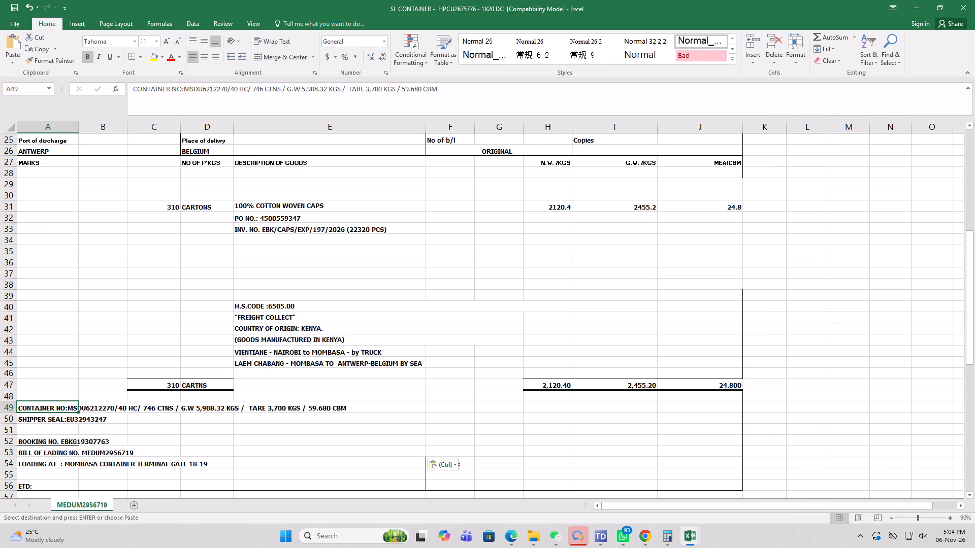
{"action": "double_click", "coordinate": [33, 409]}
{"action": "left_click", "coordinate": [70, 407]}
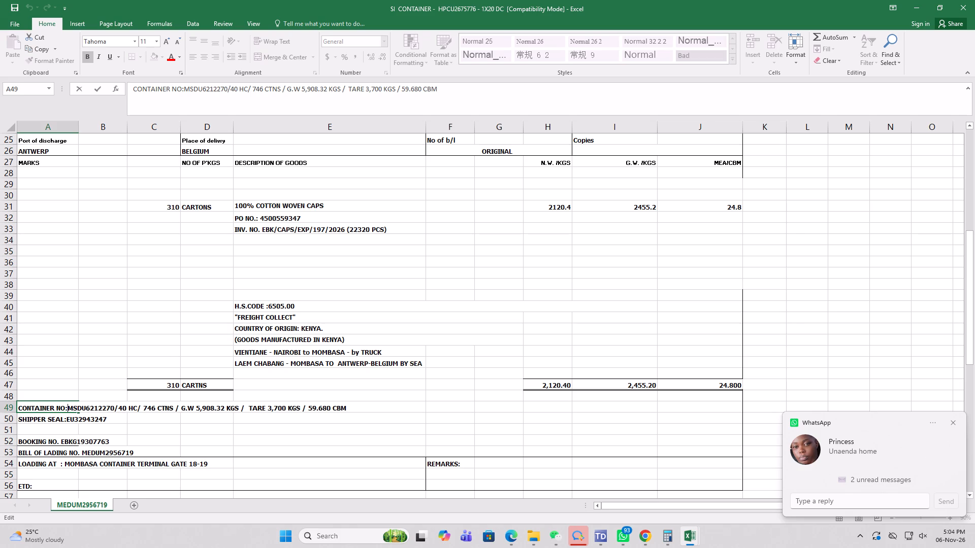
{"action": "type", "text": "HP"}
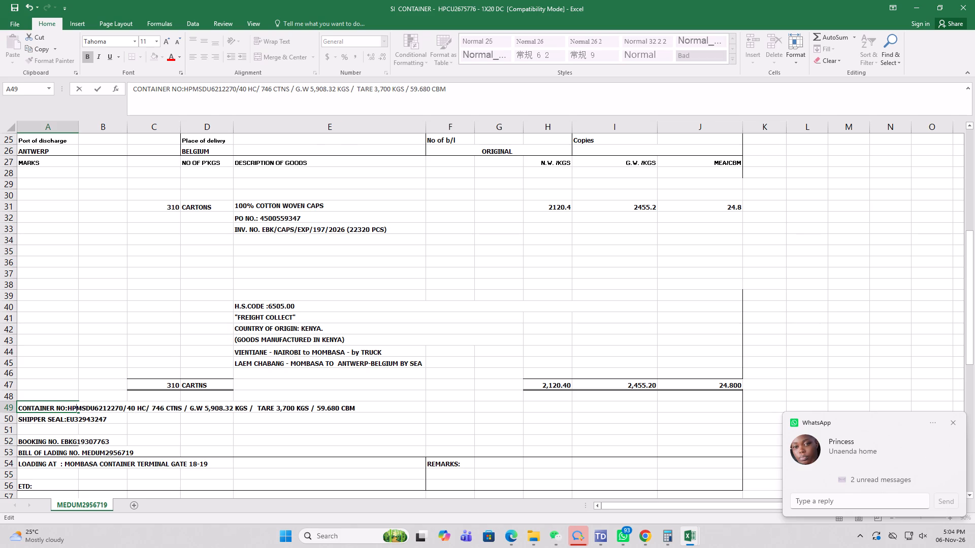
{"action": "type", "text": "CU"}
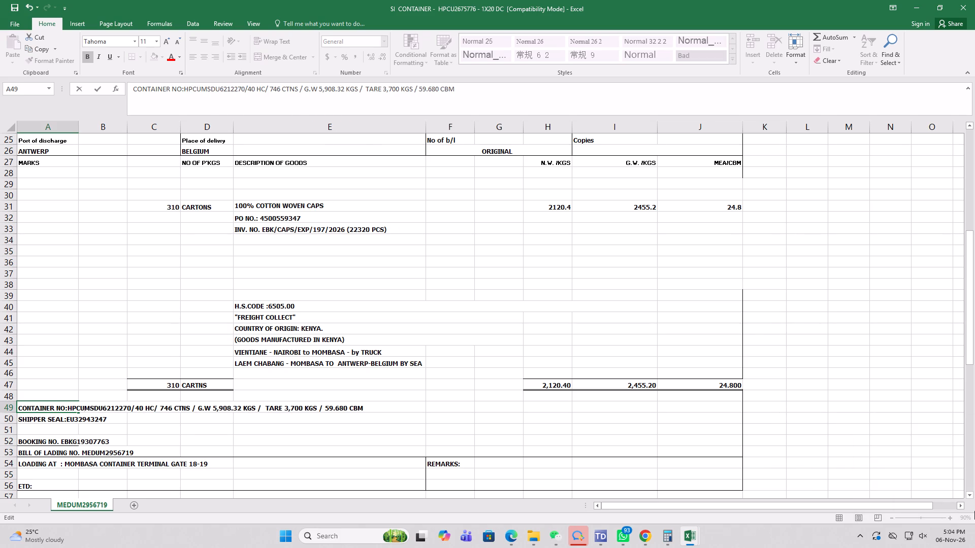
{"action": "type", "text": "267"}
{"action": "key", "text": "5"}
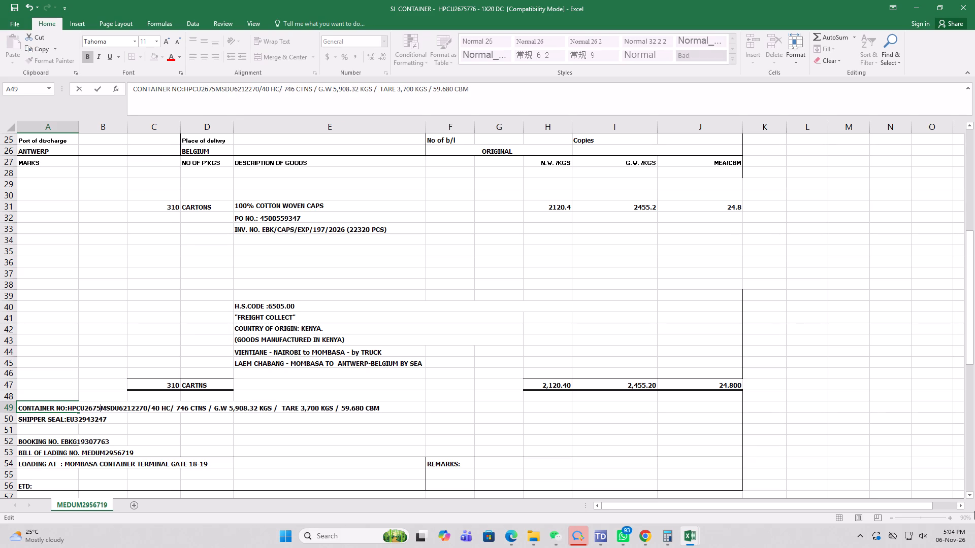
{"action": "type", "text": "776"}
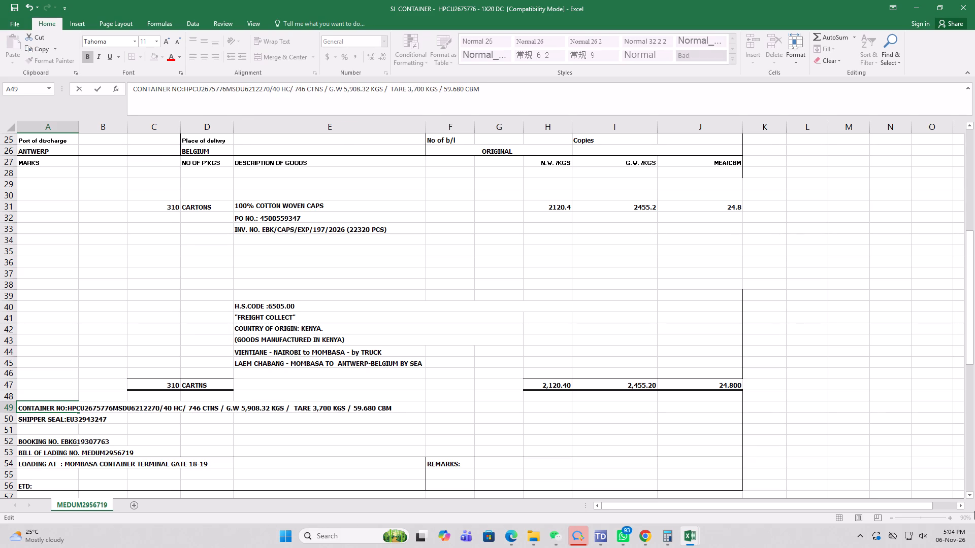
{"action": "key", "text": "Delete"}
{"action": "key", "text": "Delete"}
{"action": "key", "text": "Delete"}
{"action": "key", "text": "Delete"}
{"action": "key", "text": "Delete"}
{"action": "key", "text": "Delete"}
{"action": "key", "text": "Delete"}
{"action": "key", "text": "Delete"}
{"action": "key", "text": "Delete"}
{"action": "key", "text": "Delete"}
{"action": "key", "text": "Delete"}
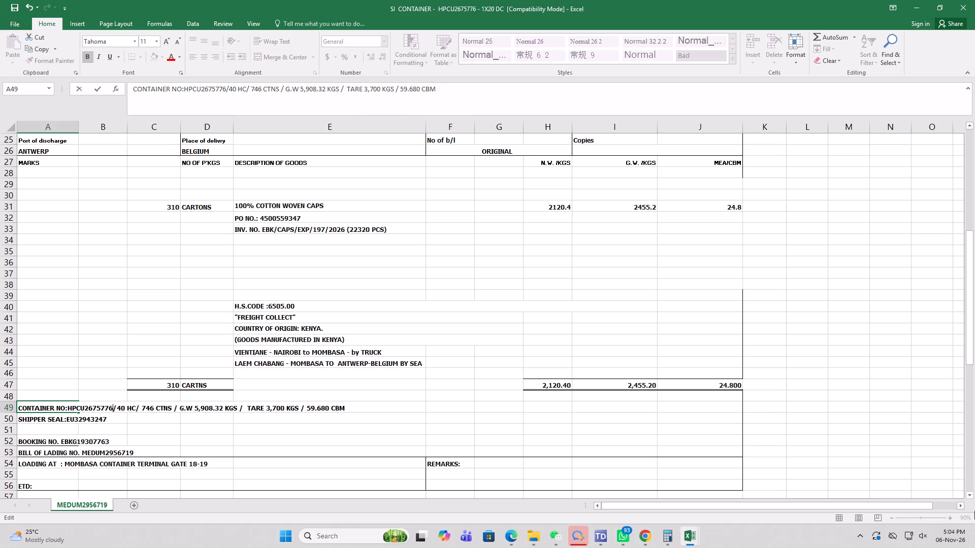
Change the container size and type in the A49 line to 20 DC, with a space before the following slash.
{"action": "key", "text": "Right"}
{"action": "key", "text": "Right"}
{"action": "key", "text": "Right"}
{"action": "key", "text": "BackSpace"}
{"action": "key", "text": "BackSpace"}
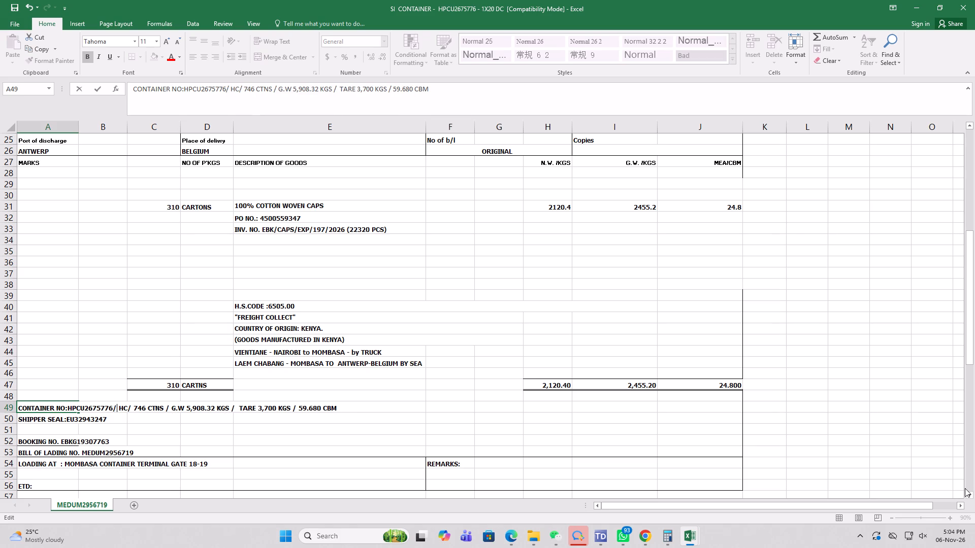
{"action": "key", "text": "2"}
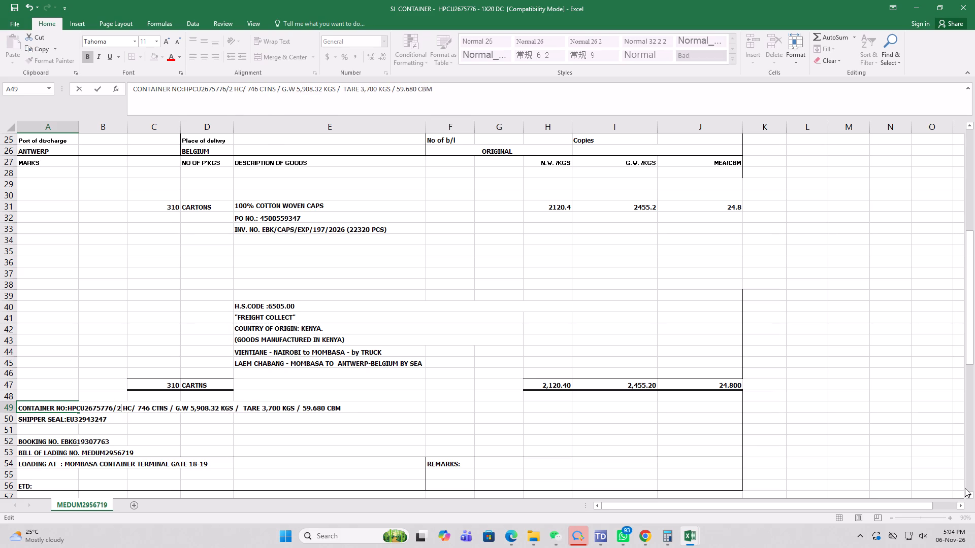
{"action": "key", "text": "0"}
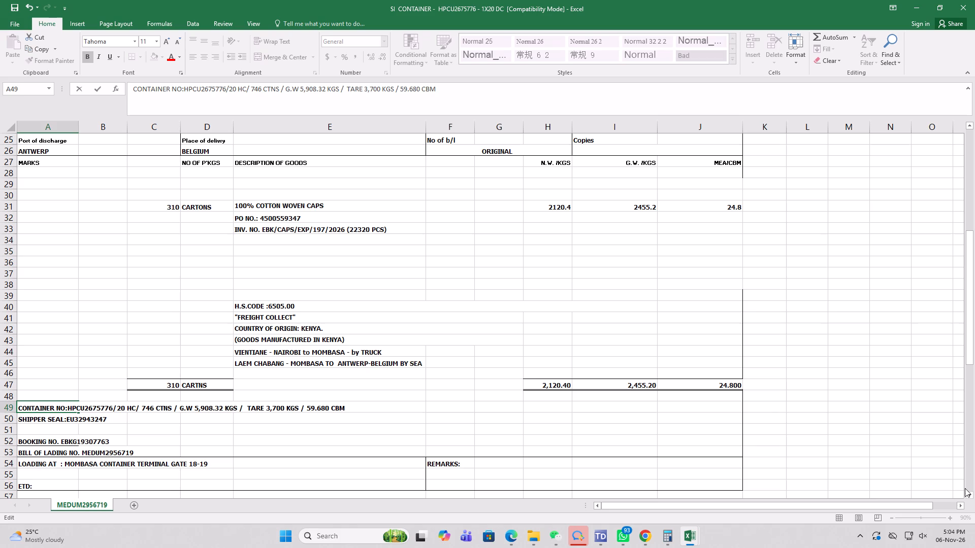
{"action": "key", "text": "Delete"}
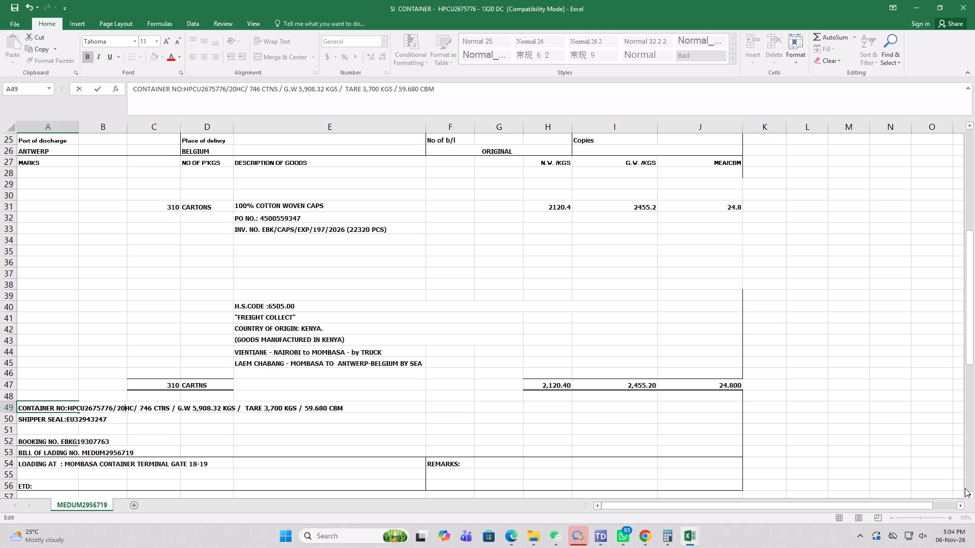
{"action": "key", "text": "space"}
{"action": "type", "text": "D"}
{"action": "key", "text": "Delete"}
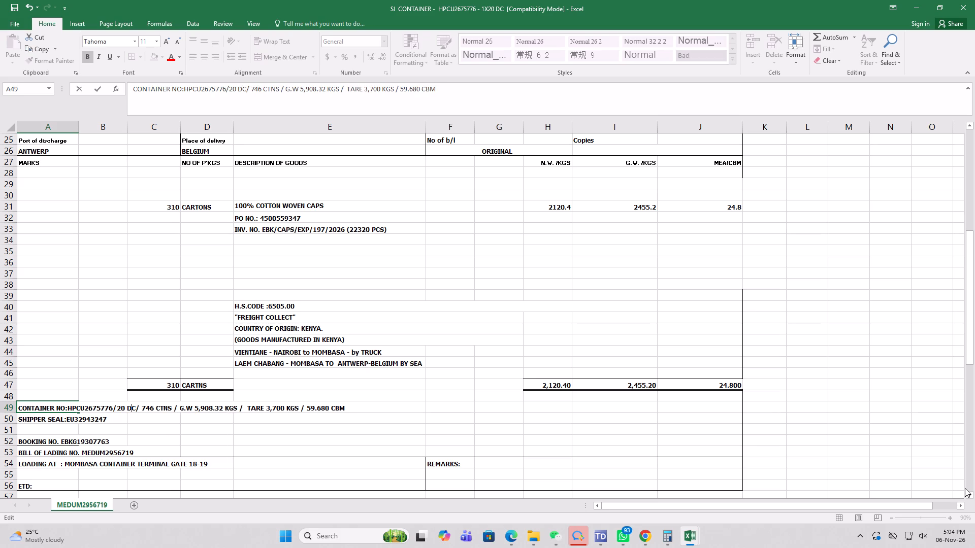
{"action": "left_click", "coordinate": [136, 407]}
{"action": "key", "text": "space"}
Set the carton count in the A49 container line to 310 CTNS.
{"action": "left_click", "coordinate": [143, 405]}
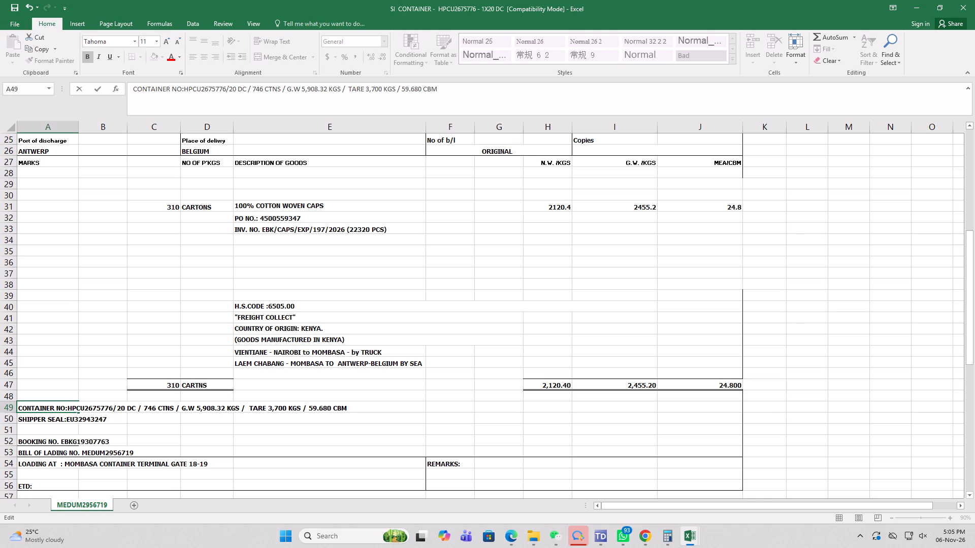
{"action": "type", "text": "310"}
{"action": "key", "text": "Delete"}
{"action": "key", "text": "Delete"}
{"action": "key", "text": "Delete"}
Set the gross weight in the A49 container line to 2,455.20 KGS.
{"action": "left_click", "coordinate": [195, 409]}
{"action": "type", "text": "24"}
{"action": "key", "text": "BackSpace"}
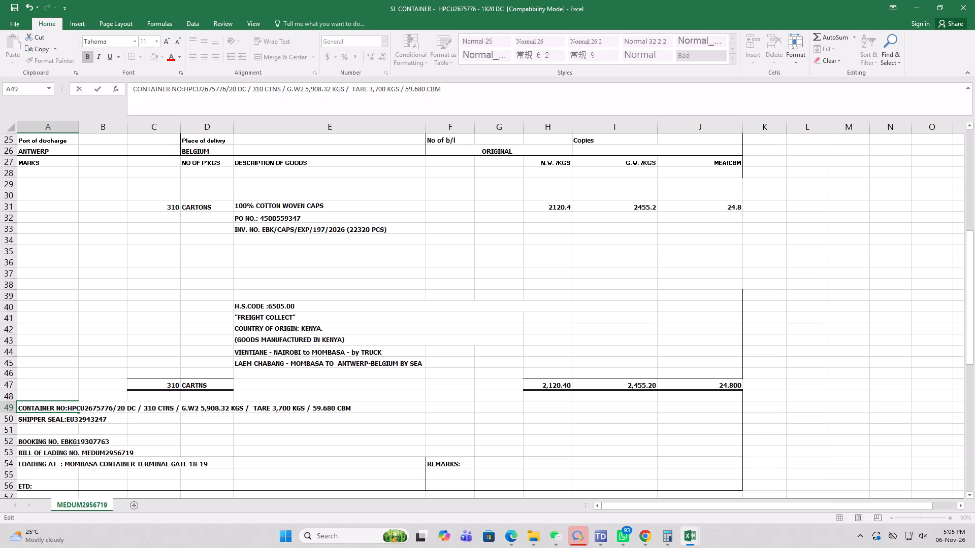
{"action": "key", "text": "BackSpace"}
{"action": "key", "text": "space"}
{"action": "type", "text": "2"}
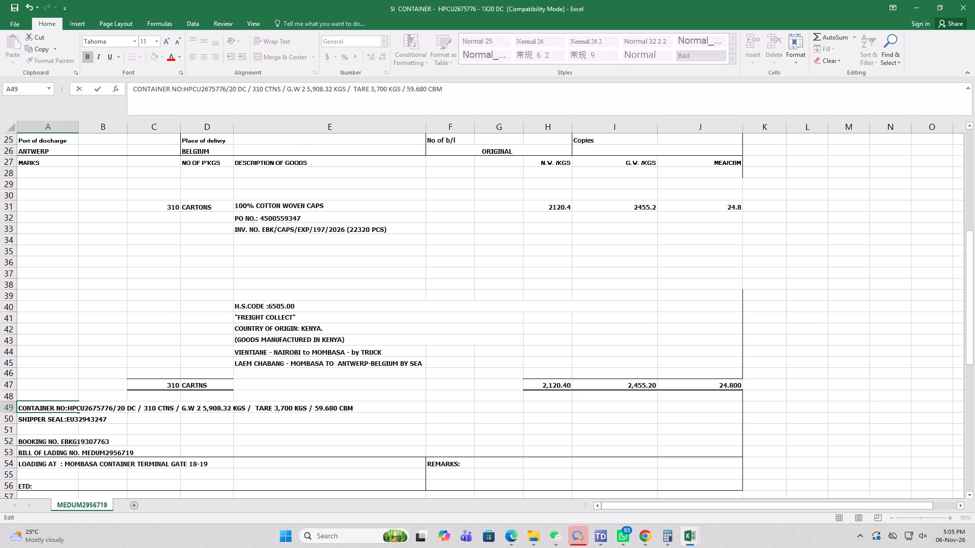
{"action": "key", "text": "comma"}
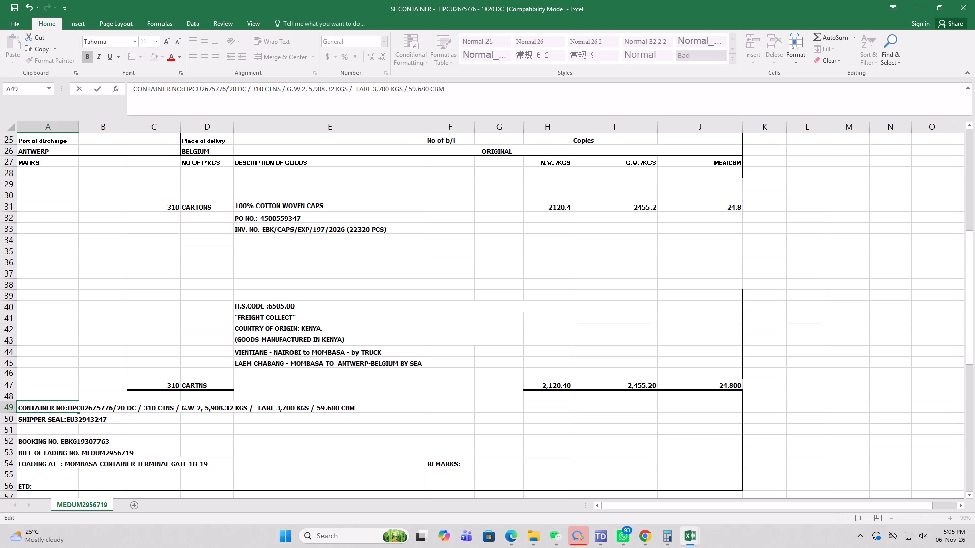
{"action": "type", "text": "455.20"}
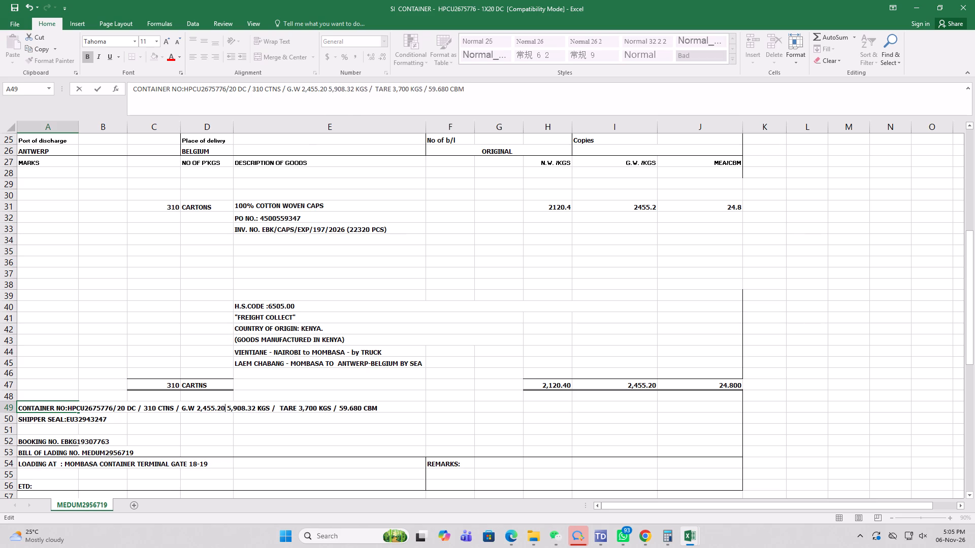
{"action": "key", "text": "Delete"}
{"action": "key", "text": "Delete"}
{"action": "key", "text": "Delete"}
{"action": "key", "text": "Delete"}
{"action": "key", "text": "Delete"}
{"action": "key", "text": "Delete"}
{"action": "key", "text": "Delete"}
{"action": "key", "text": "Delete"}
{"action": "key", "text": "Delete"}
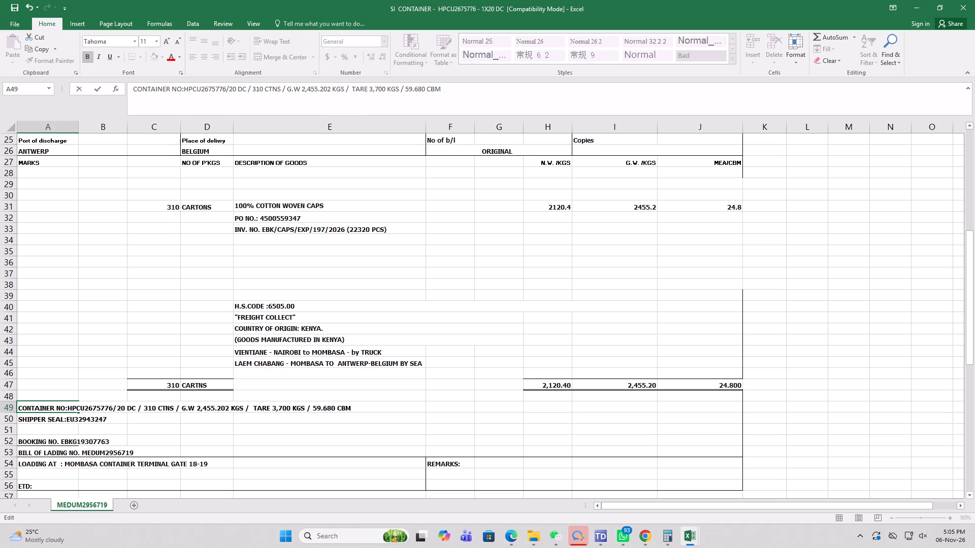
Set the tare to 2,120 KGS and the volume to 24.80 CBM in the A49 container line.
{"action": "left_click", "coordinate": [269, 407]}
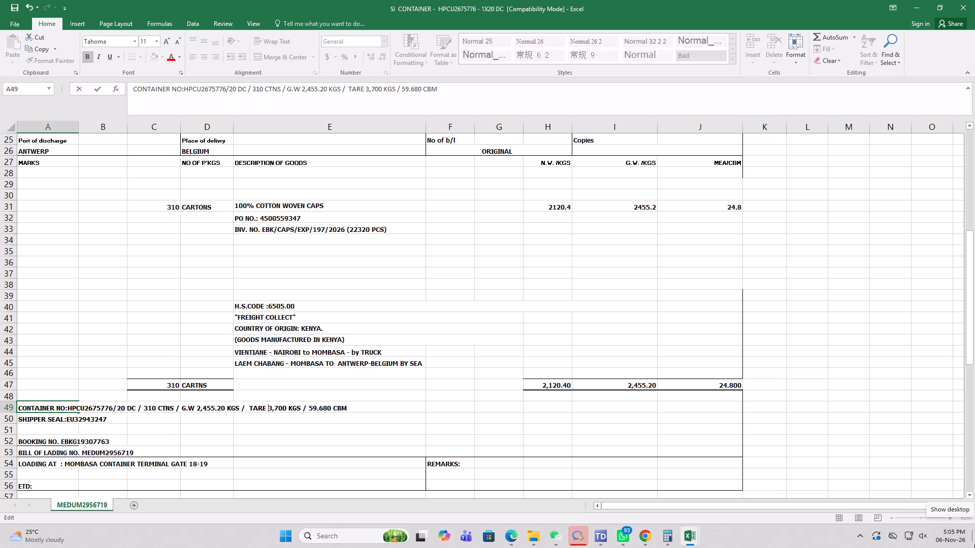
Set the tare in the A49 container line to 2,120 KGS.
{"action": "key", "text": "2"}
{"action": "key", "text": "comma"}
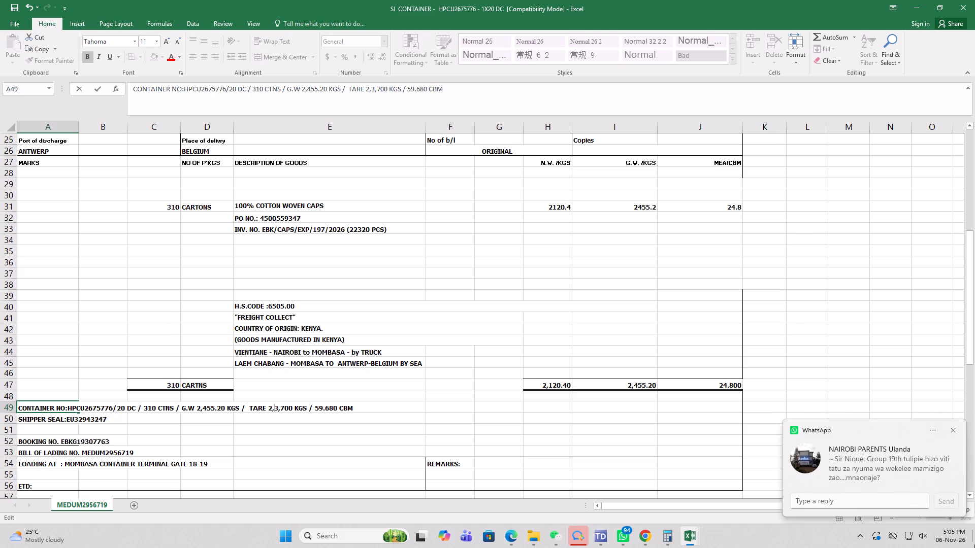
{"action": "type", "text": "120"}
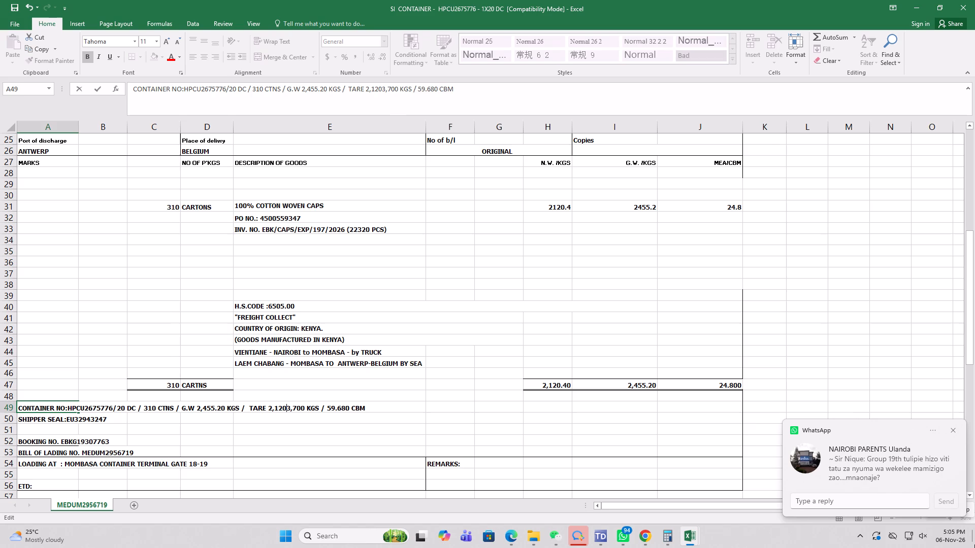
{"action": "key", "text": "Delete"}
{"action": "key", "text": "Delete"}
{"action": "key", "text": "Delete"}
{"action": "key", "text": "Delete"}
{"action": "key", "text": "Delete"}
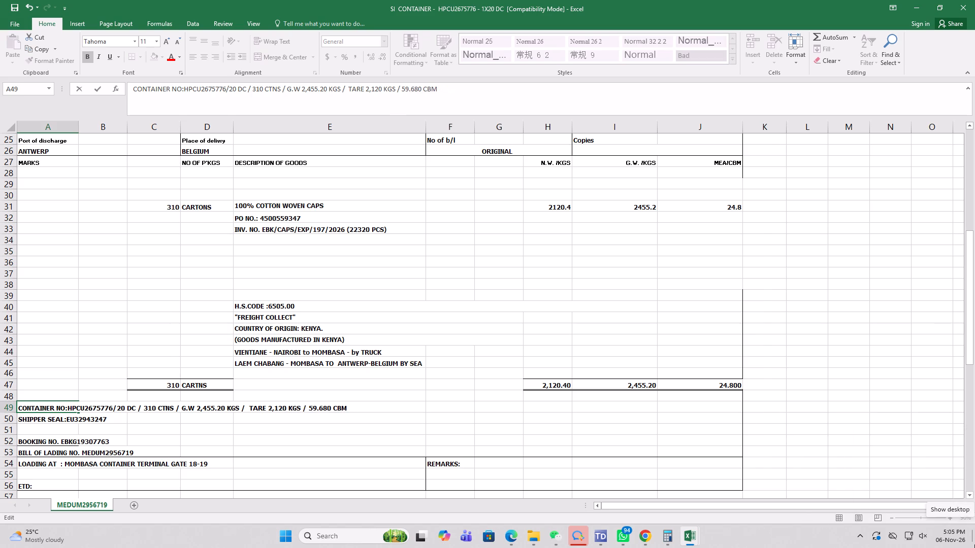
Set the volume in the A49 container line to 24.80 CBM.
{"action": "left_click", "coordinate": [308, 407]}
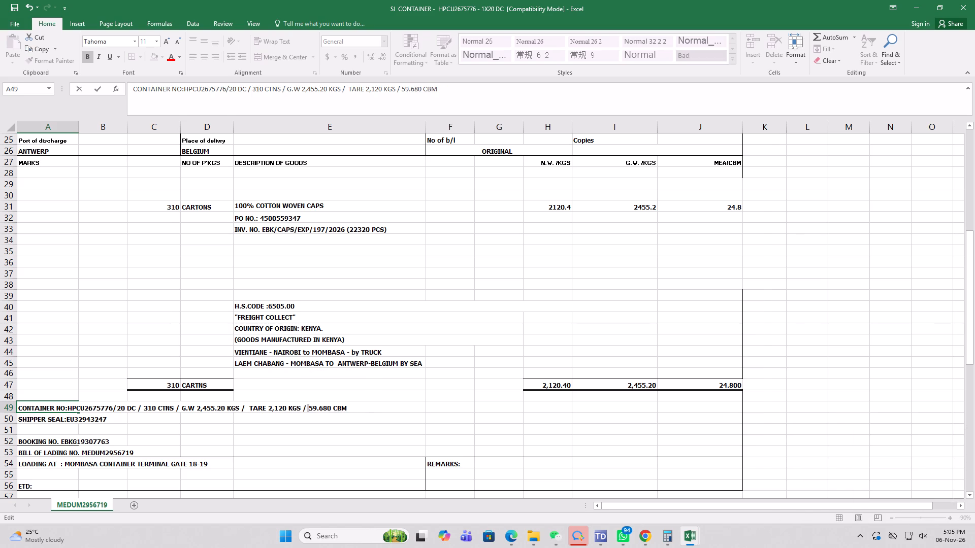
{"action": "key", "text": "Right"}
{"action": "key", "text": "BackSpace"}
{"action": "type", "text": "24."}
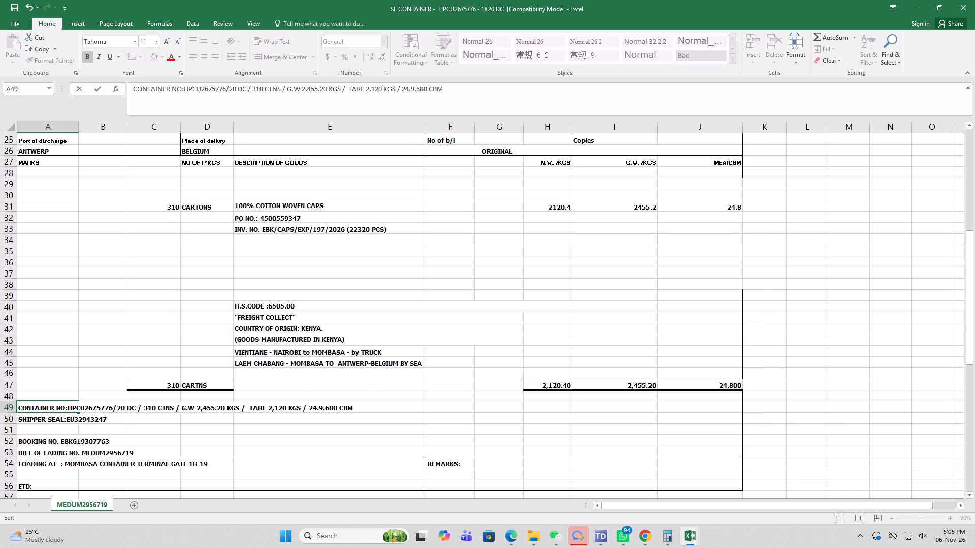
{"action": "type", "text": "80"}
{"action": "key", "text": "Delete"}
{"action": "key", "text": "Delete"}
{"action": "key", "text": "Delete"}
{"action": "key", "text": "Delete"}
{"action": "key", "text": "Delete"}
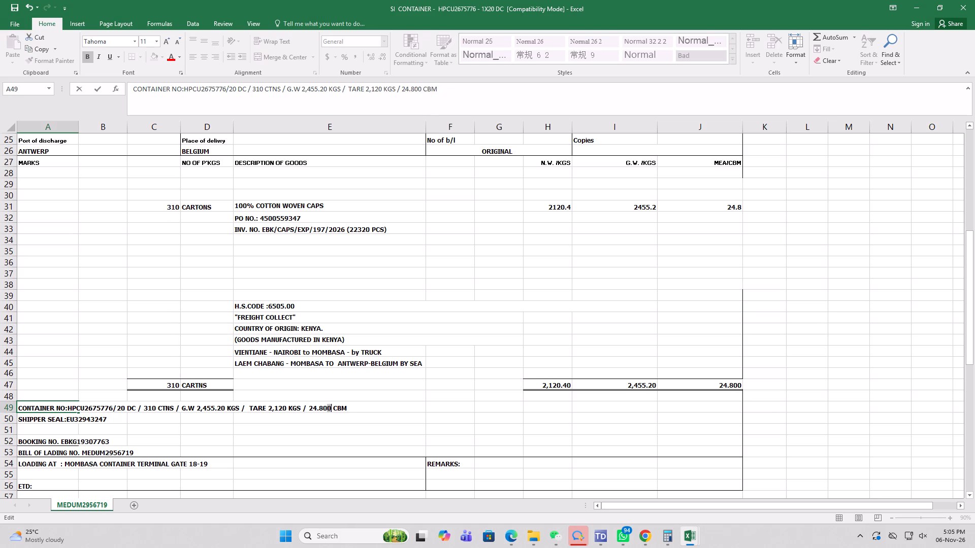
Open the shipper seal line in A50 for editing at the end of the seal number.
{"action": "left_click", "coordinate": [47, 420]}
{"action": "double_click", "coordinate": [28, 420]}
{"action": "left_click", "coordinate": [107, 421]}
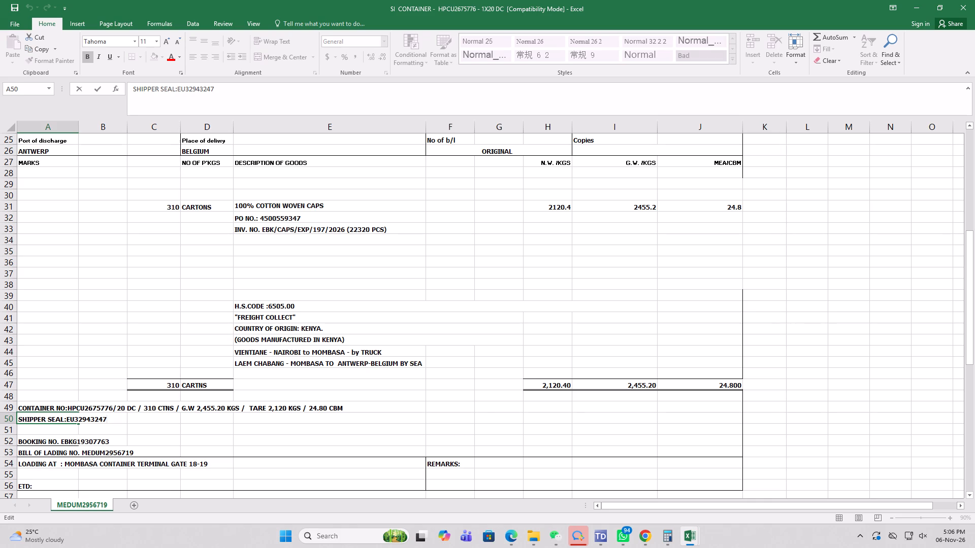
Change the shipper seal number in cell A50 to EU32943248.
{"action": "key", "text": "BackSpace"}
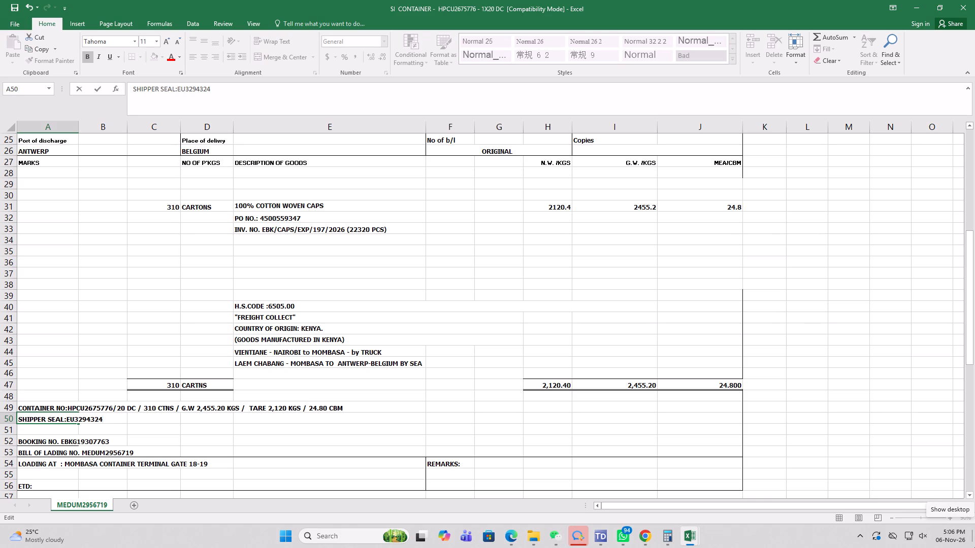
{"action": "key", "text": "8"}
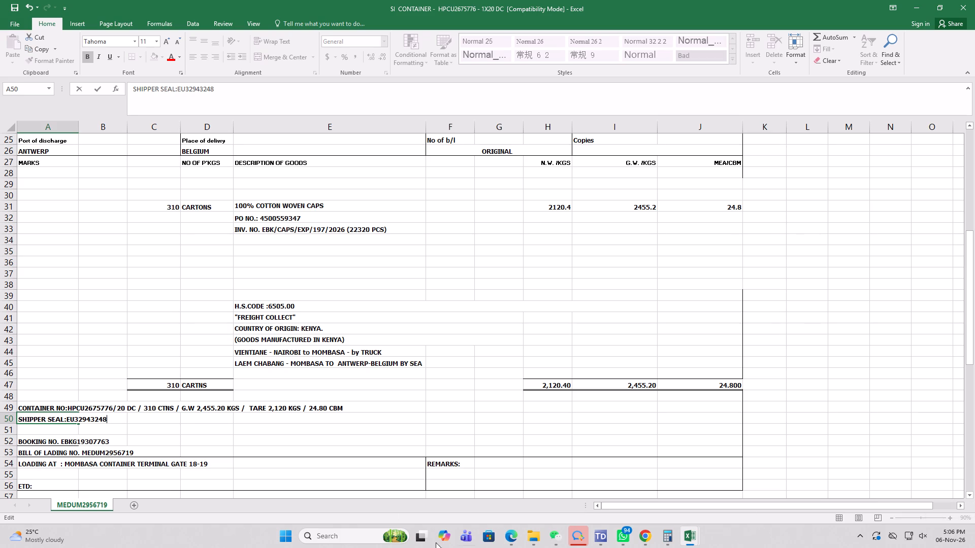
Finish the shipper seal entry in cell A50 and move on to the booking number line.
{"action": "left_click", "coordinate": [129, 302]}
{"action": "left_click", "coordinate": [30, 442]}
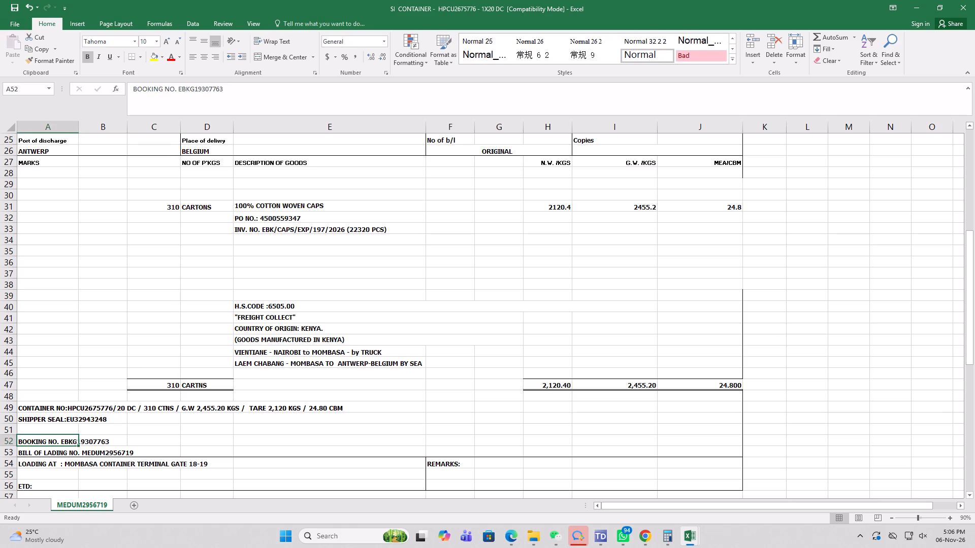
Review the sheet's routing, goods description, weights, volume and totals against the container, seal, booking and bill of lading lines.
{"action": "left_click", "coordinate": [114, 348]}
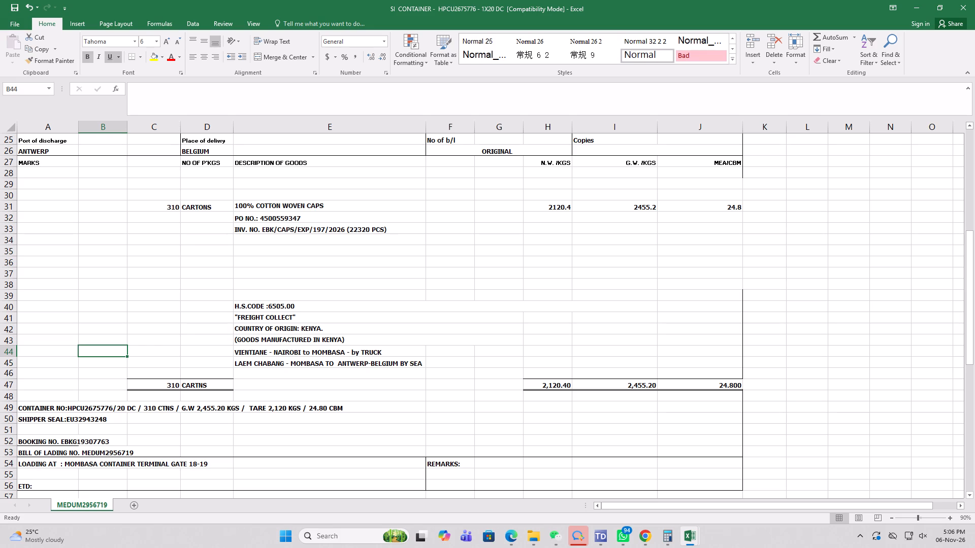
{"action": "left_click", "coordinate": [409, 296]}
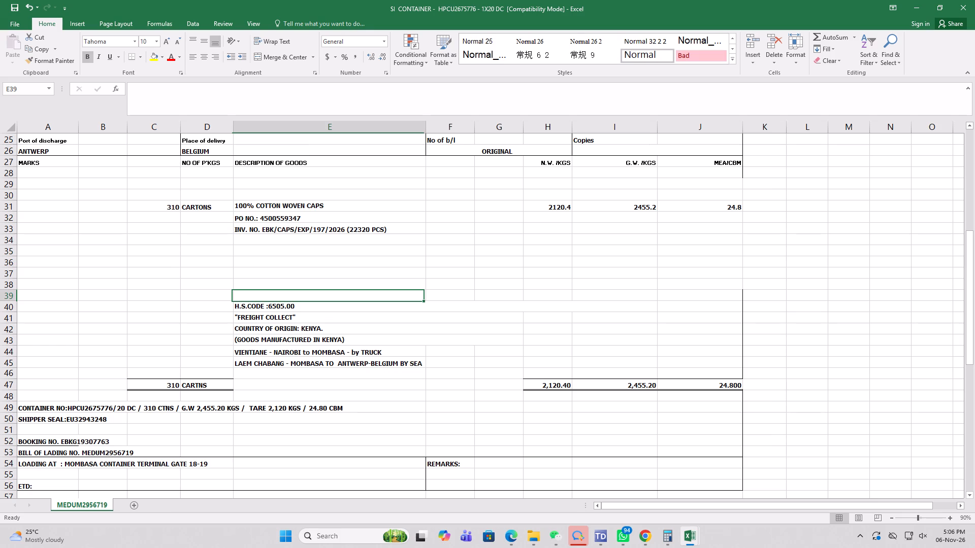
{"action": "left_click", "coordinate": [517, 292]}
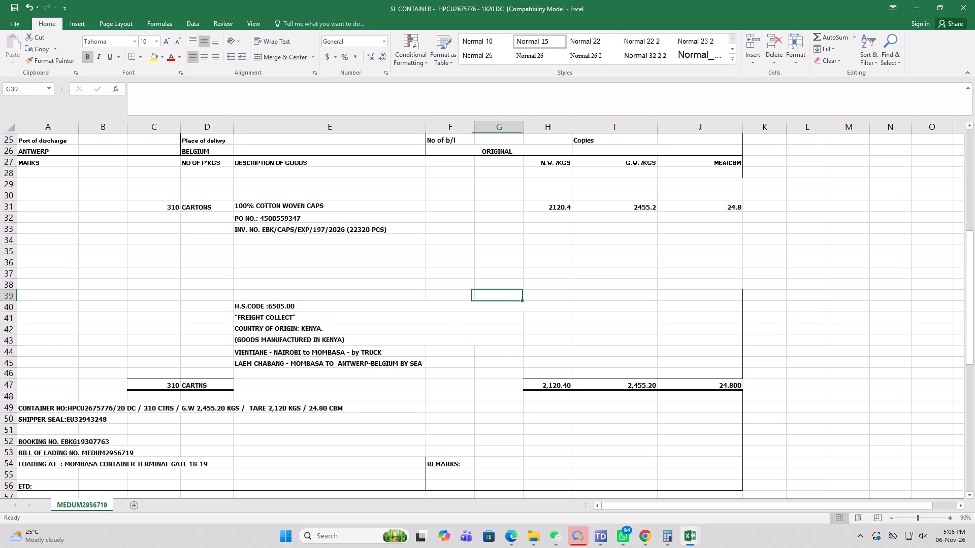
{"action": "left_click", "coordinate": [441, 263]}
{"action": "scroll", "coordinate": [441, 263], "scroll_direction": "up", "scroll_amount": 14}
{"action": "scroll", "coordinate": [395, 238], "scroll_direction": "down", "scroll_amount": 5}
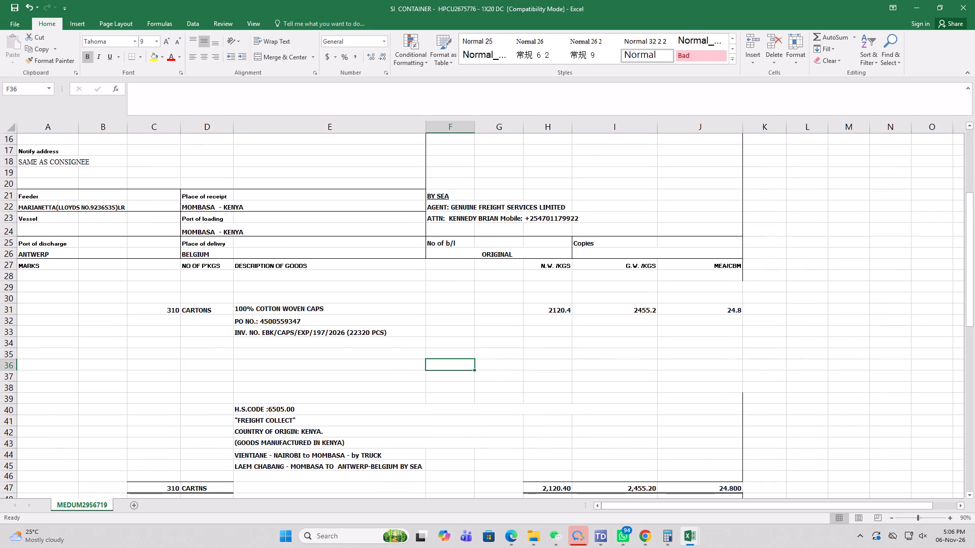
{"action": "left_click", "coordinate": [555, 347]}
{"action": "scroll", "coordinate": [406, 340], "scroll_direction": "down", "scroll_amount": 4}
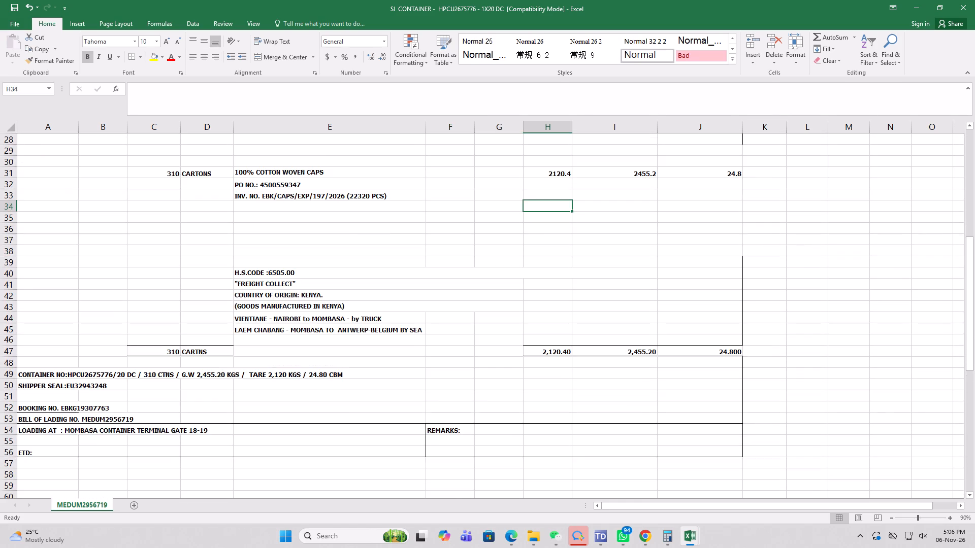
{"action": "scroll", "coordinate": [359, 351], "scroll_direction": "down", "scroll_amount": 2}
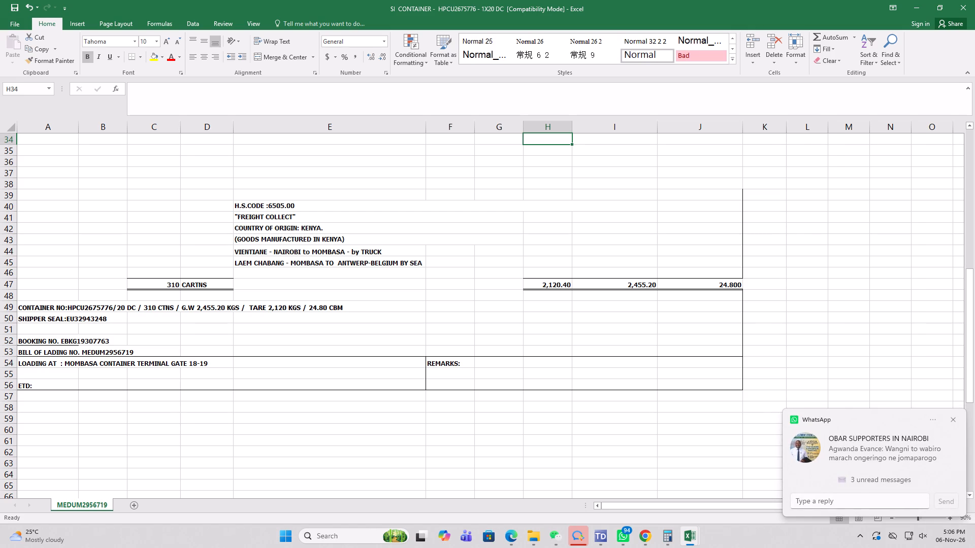
{"action": "left_click", "coordinate": [168, 201]}
{"action": "scroll", "coordinate": [174, 194], "scroll_direction": "up", "scroll_amount": 3}
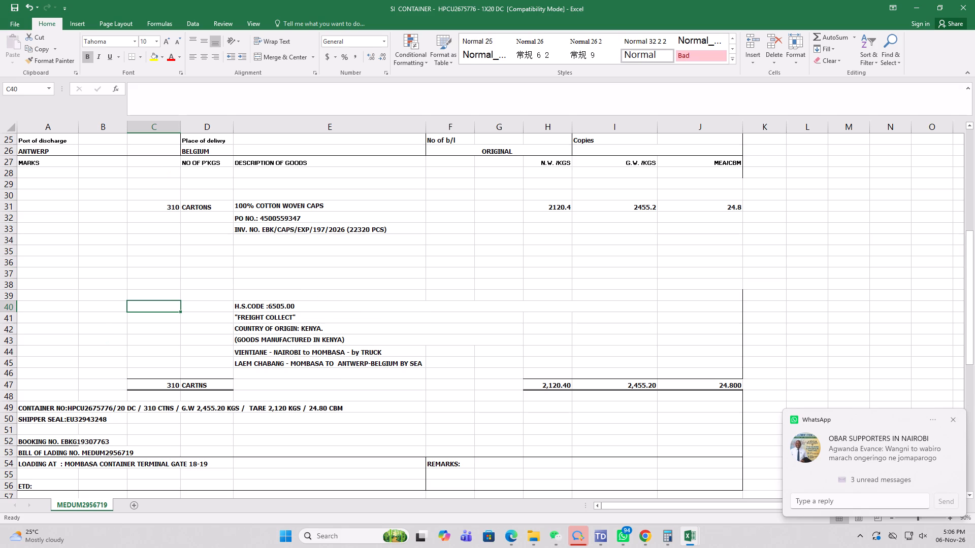
{"action": "left_click", "coordinate": [669, 382]}
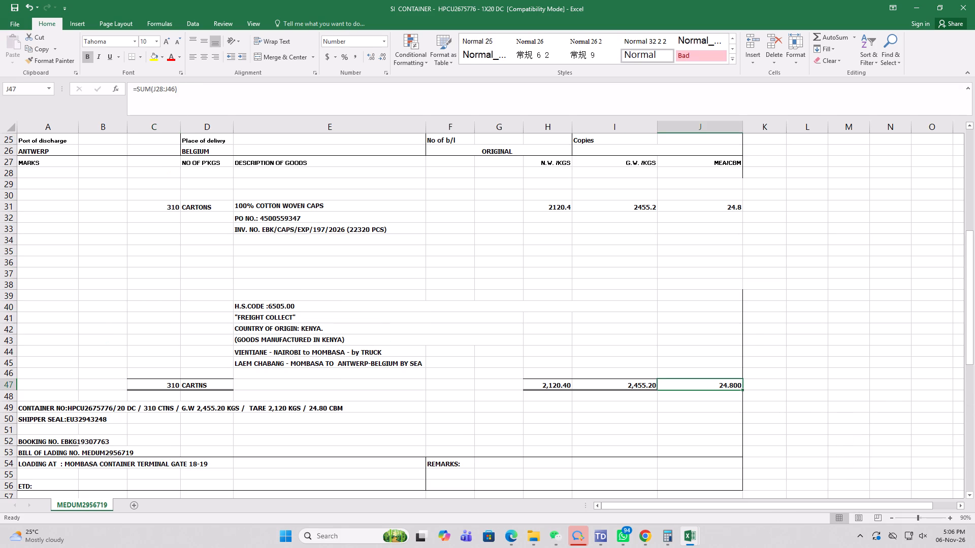
{"action": "left_click", "coordinate": [621, 346]}
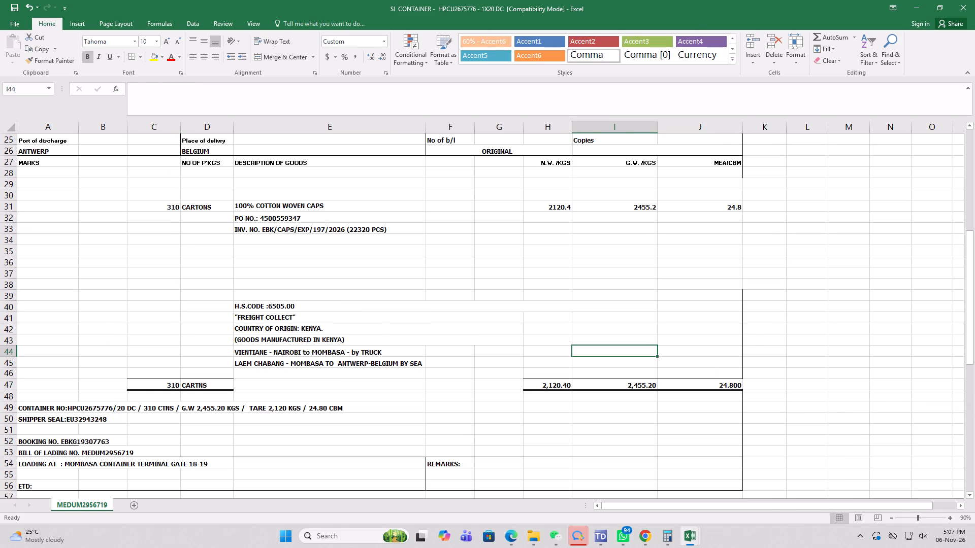
{"action": "scroll", "coordinate": [297, 340], "scroll_direction": "down", "scroll_amount": 1}
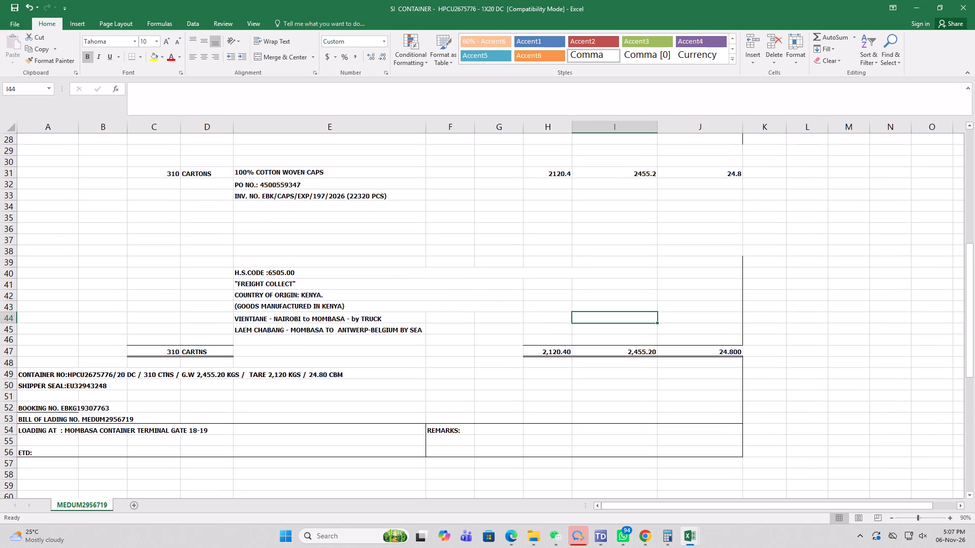
{"action": "left_click", "coordinate": [58, 375]}
{"action": "left_click", "coordinate": [176, 415]}
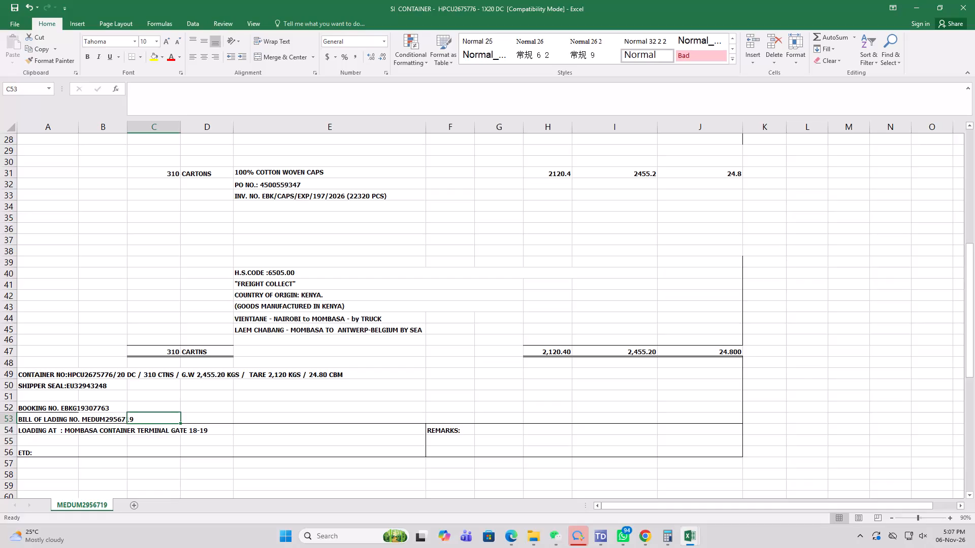
{"action": "left_click", "coordinate": [234, 413]}
{"action": "left_click", "coordinate": [312, 385]}
{"action": "scroll", "coordinate": [310, 385], "scroll_direction": "down", "scroll_amount": 3}
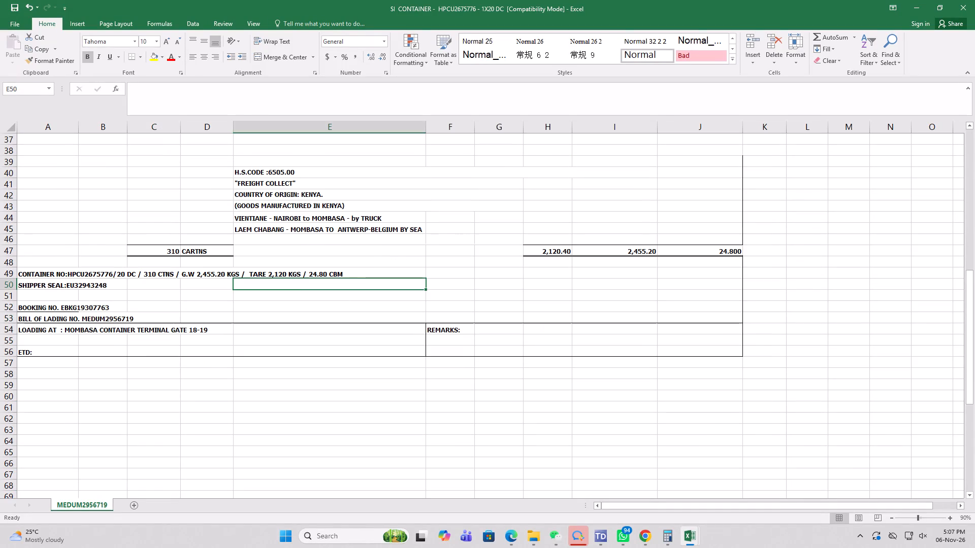
Rename the worksheet MEDUM2956719 as HPCU2675776 - 1X20 DC.
{"action": "right_click", "coordinate": [93, 503]}
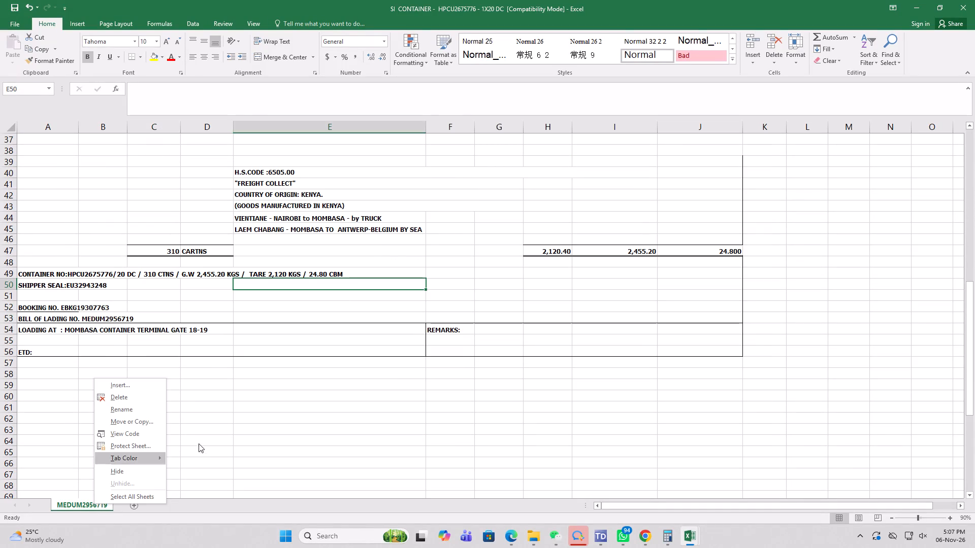
{"action": "left_click", "coordinate": [123, 409]}
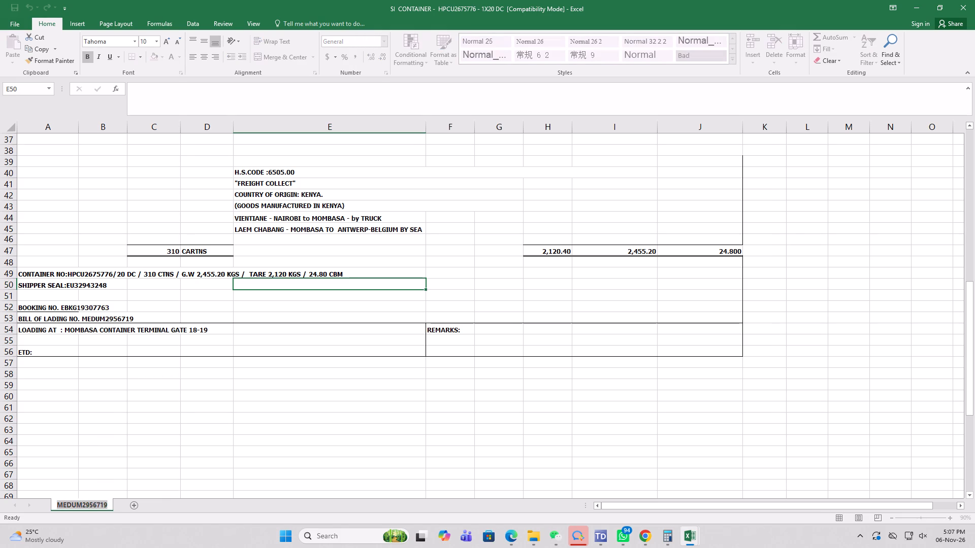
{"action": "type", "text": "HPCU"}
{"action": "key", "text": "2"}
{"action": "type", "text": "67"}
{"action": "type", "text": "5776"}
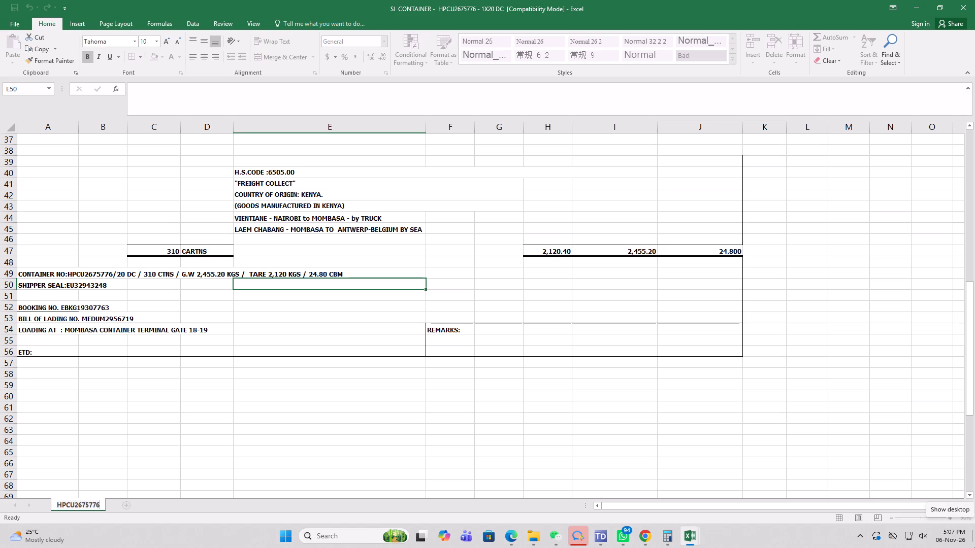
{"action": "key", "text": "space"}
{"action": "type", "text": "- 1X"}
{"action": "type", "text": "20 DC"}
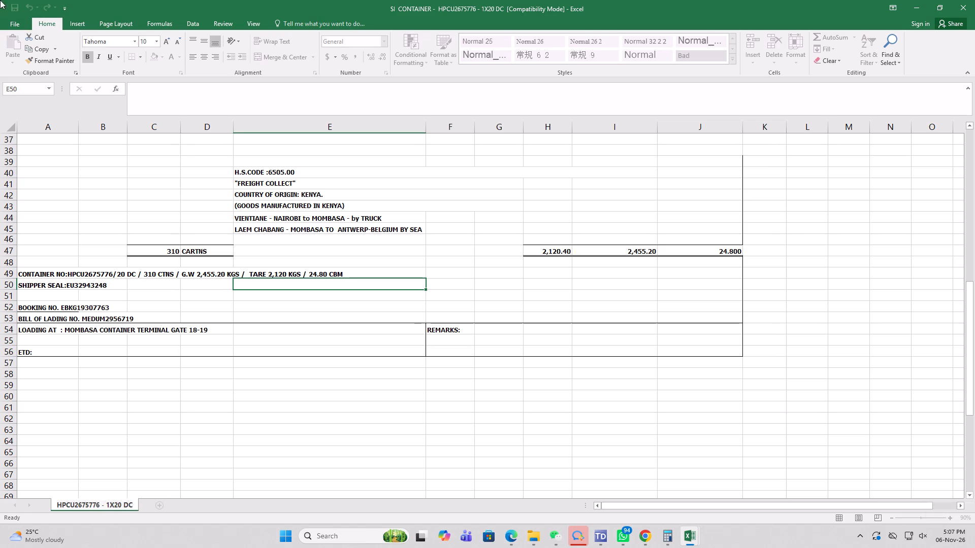
{"action": "left_click", "coordinate": [257, 371]}
Check the whole shipping instruction, from the shipper and consignee details down to the cargo, totals and container lines.
{"action": "scroll", "coordinate": [301, 321], "scroll_direction": "up", "scroll_amount": 10}
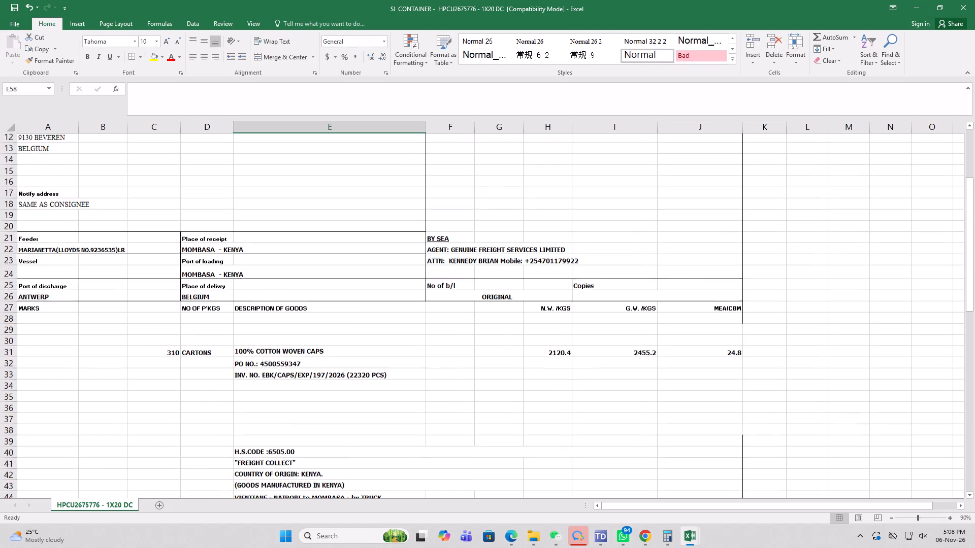
{"action": "scroll", "coordinate": [312, 316], "scroll_direction": "up", "scroll_amount": 1}
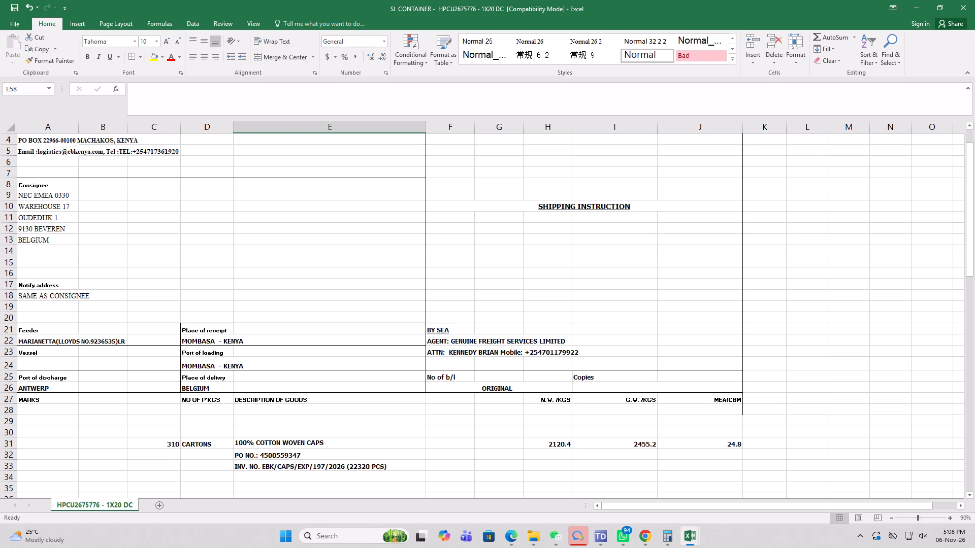
{"action": "left_click", "coordinate": [322, 288]}
{"action": "scroll", "coordinate": [322, 286], "scroll_direction": "up", "scroll_amount": 11}
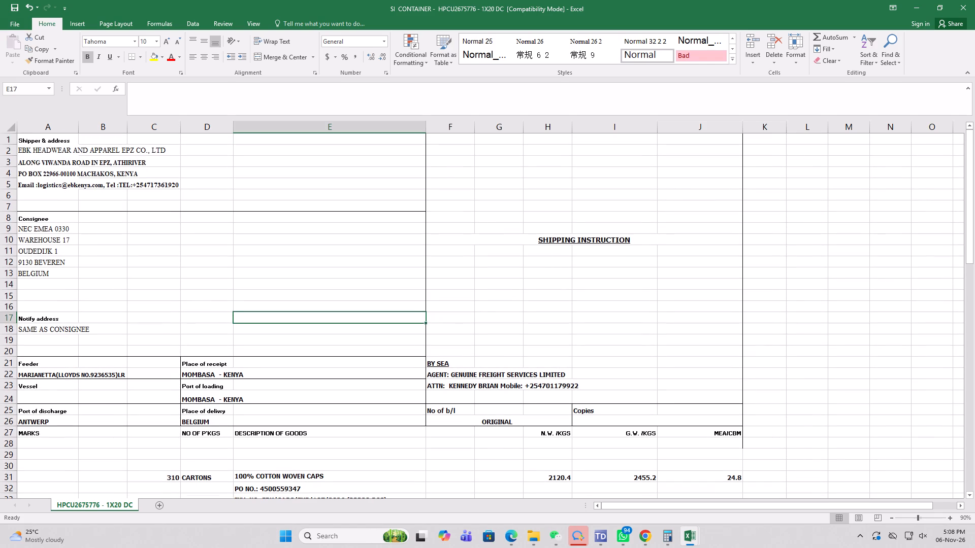
{"action": "left_click", "coordinate": [175, 270]}
{"action": "scroll", "coordinate": [308, 293], "scroll_direction": "down", "scroll_amount": 7}
{"action": "left_click", "coordinate": [384, 341]}
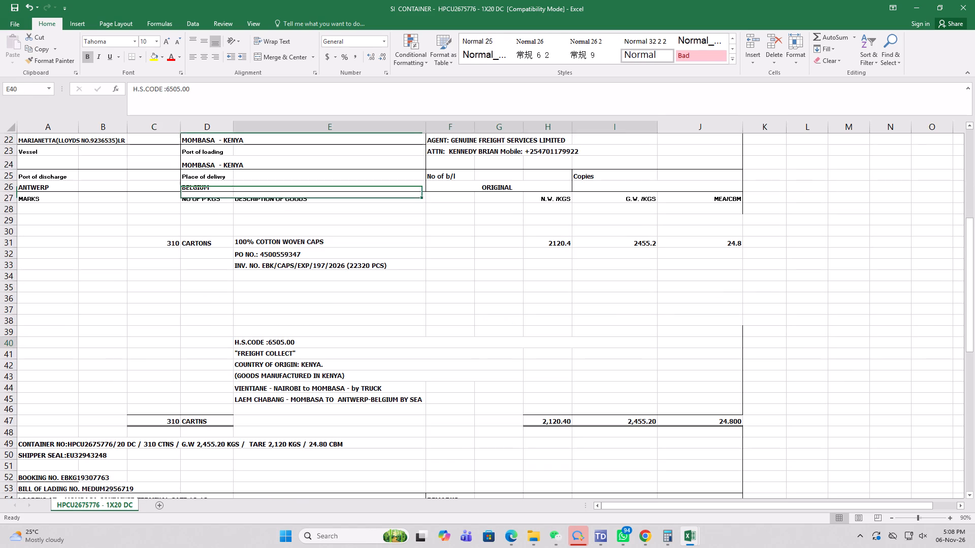
{"action": "left_click", "coordinate": [432, 320]}
{"action": "left_click", "coordinate": [349, 348]}
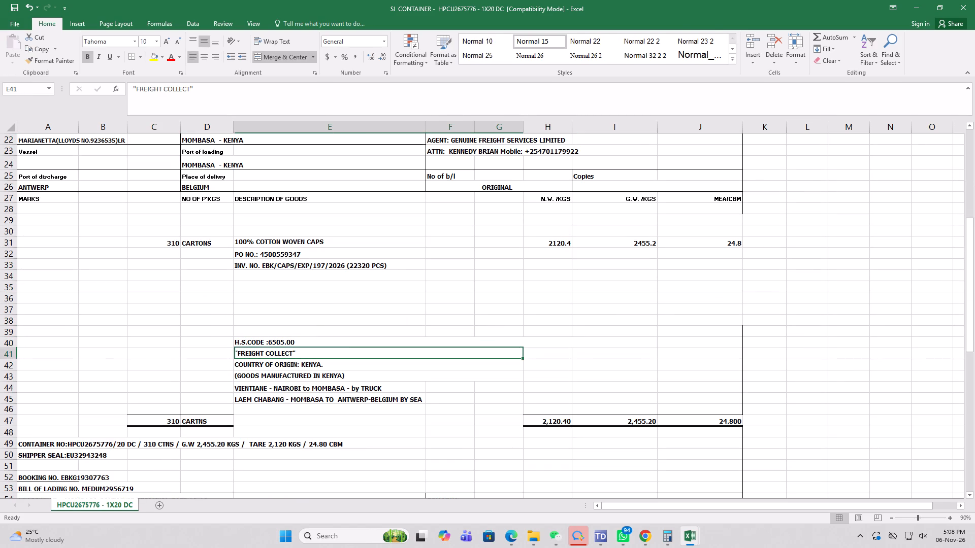
{"action": "scroll", "coordinate": [470, 320], "scroll_direction": "up", "scroll_amount": 11}
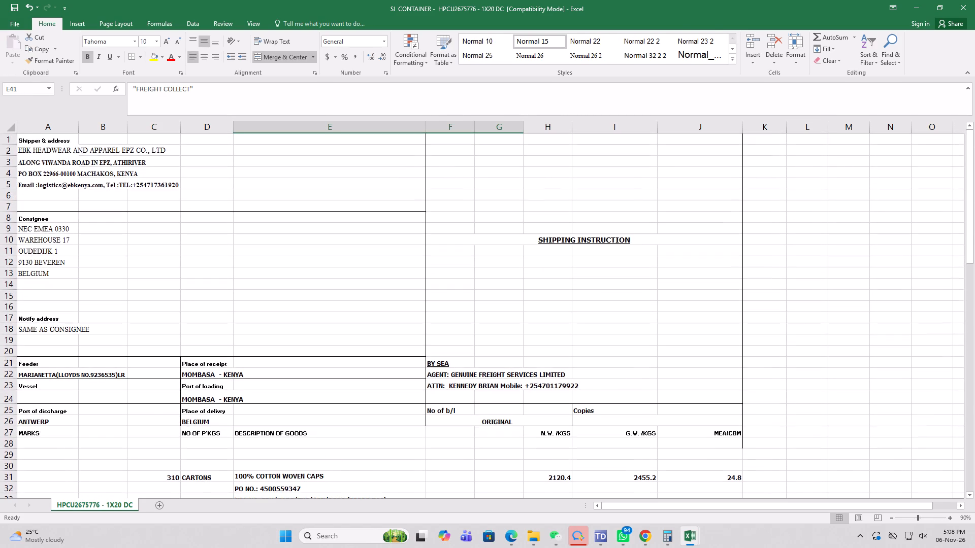
{"action": "scroll", "coordinate": [464, 313], "scroll_direction": "up", "scroll_amount": 4}
{"action": "scroll", "coordinate": [483, 257], "scroll_direction": "down", "scroll_amount": 5}
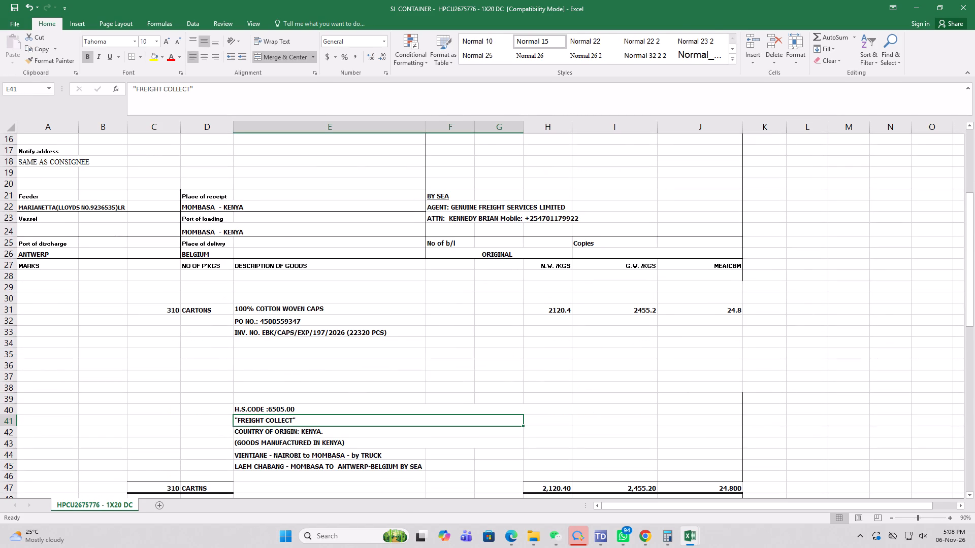
{"action": "left_click", "coordinate": [482, 337]}
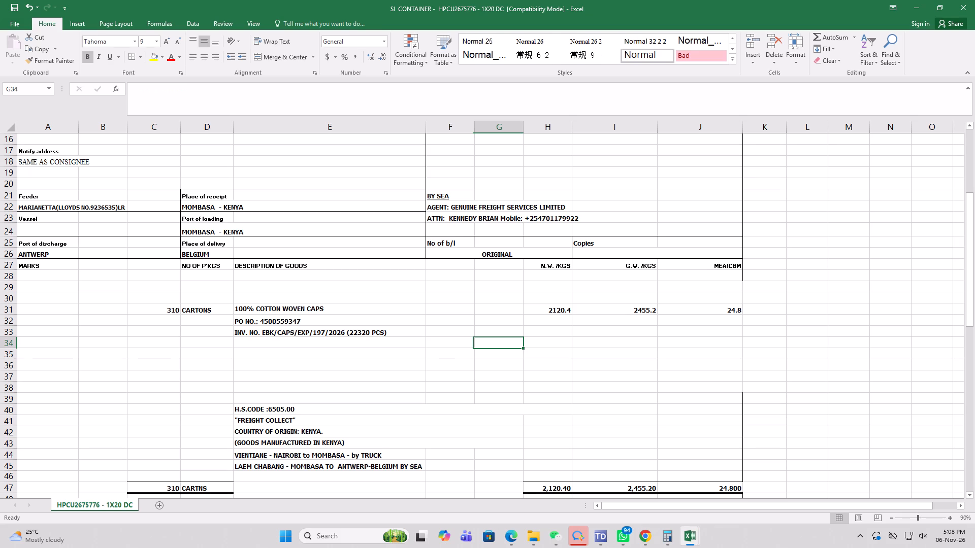
{"action": "left_click", "coordinate": [456, 305]}
{"action": "scroll", "coordinate": [443, 332], "scroll_direction": "up", "scroll_amount": 8}
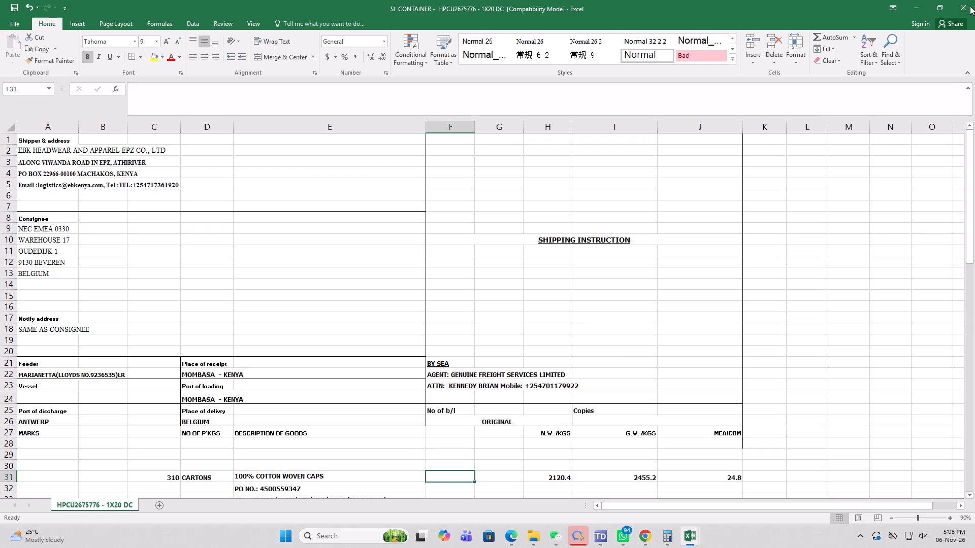
Close the HPCU2675776 - 1X20 DC workbook, saving its changes.
{"action": "left_click", "coordinate": [963, 4]}
{"action": "left_click", "coordinate": [452, 279]}
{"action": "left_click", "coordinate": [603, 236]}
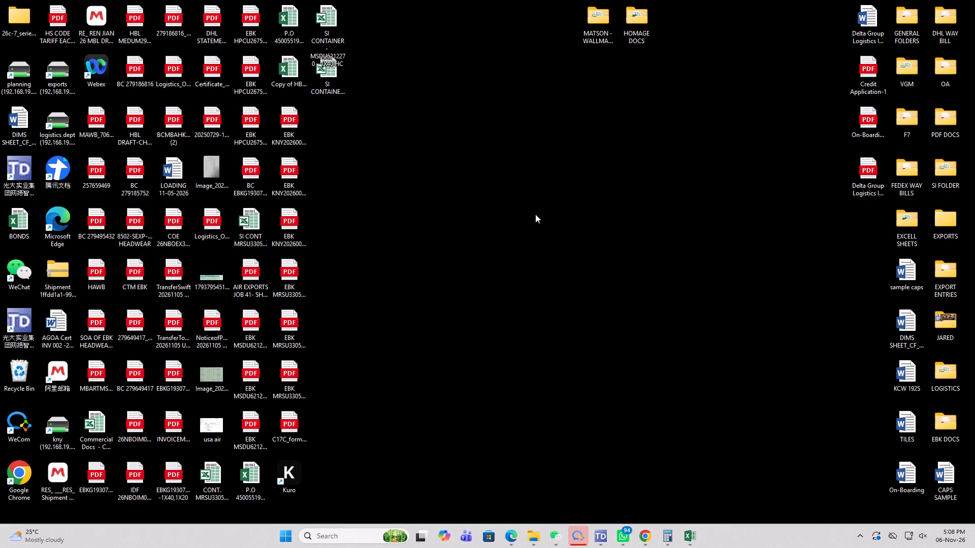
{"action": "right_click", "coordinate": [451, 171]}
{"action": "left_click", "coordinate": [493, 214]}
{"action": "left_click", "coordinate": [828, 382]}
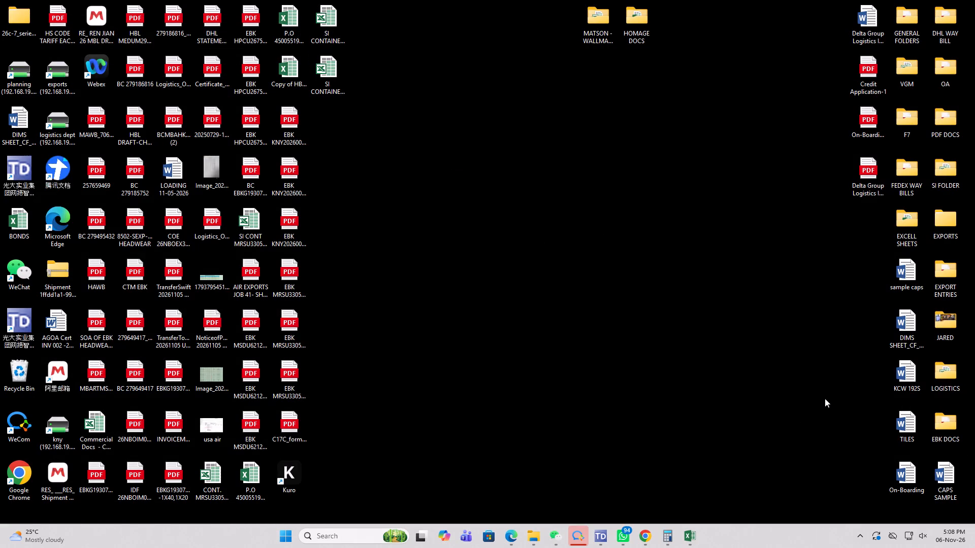
Find the earlier shipping instruction MSDU6493769 - 1X40 HC in the desktop's SI FOLDER, open it for a look and close it.
{"action": "double_click", "coordinate": [946, 163]}
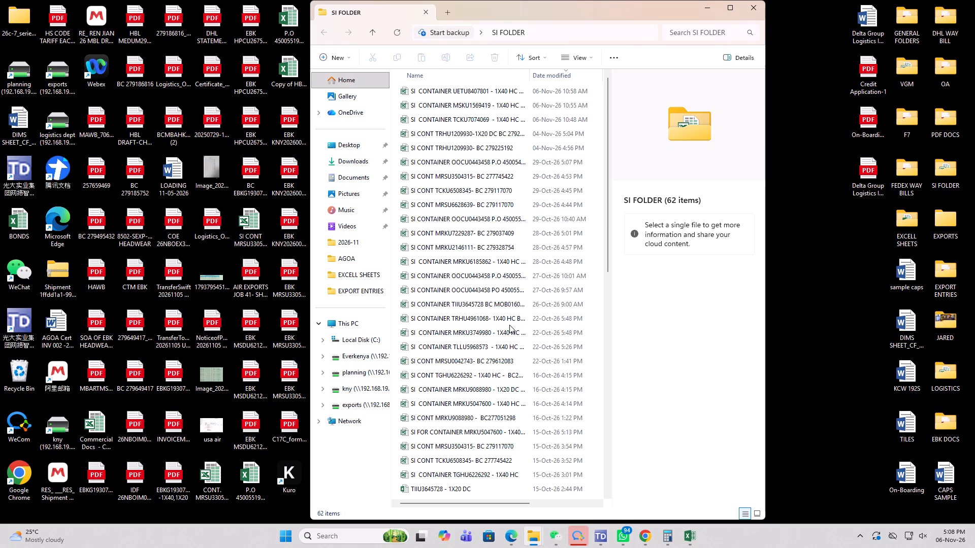
{"action": "scroll", "coordinate": [509, 325], "scroll_direction": "up", "scroll_amount": 9}
{"action": "scroll", "coordinate": [491, 362], "scroll_direction": "down", "scroll_amount": 2}
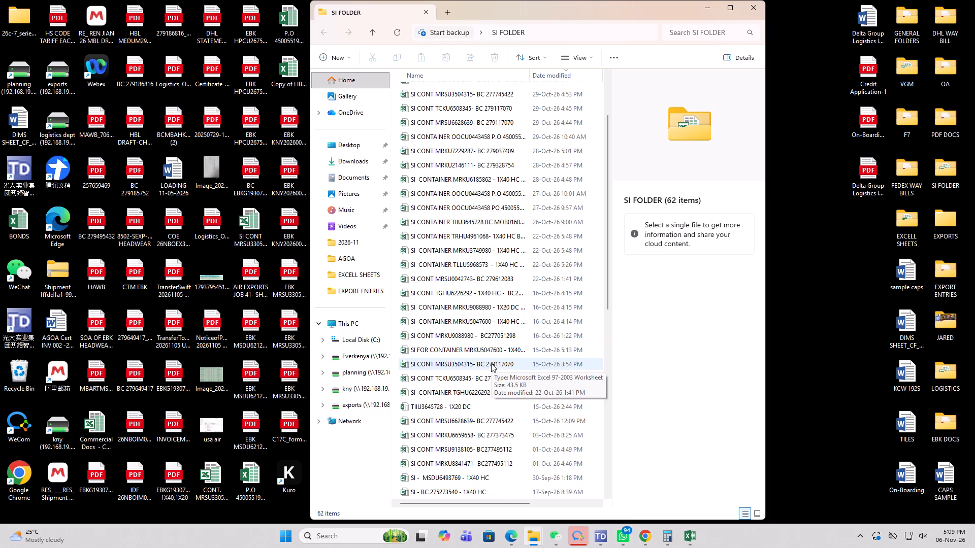
{"action": "scroll", "coordinate": [491, 363], "scroll_direction": "down", "scroll_amount": 1}
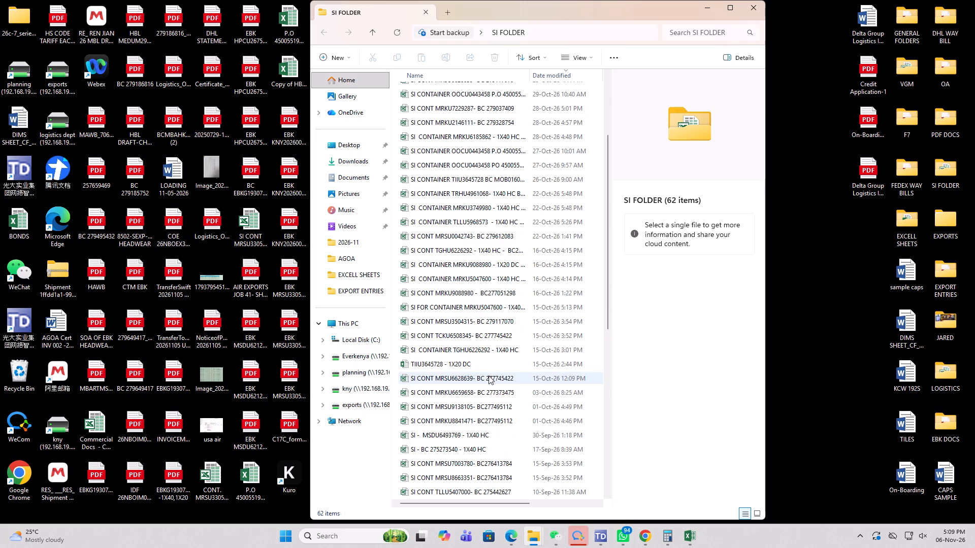
{"action": "double_click", "coordinate": [453, 434]}
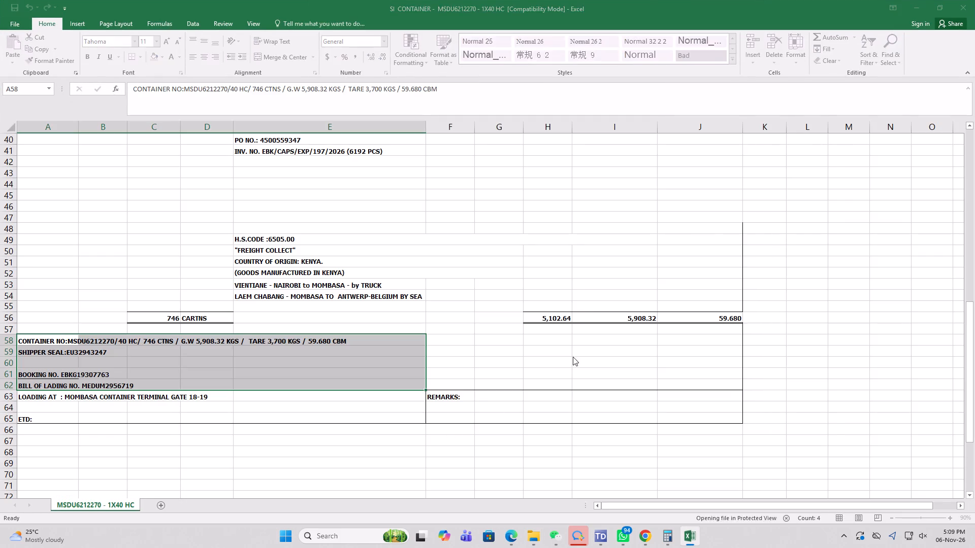
{"action": "left_click", "coordinate": [560, 267]}
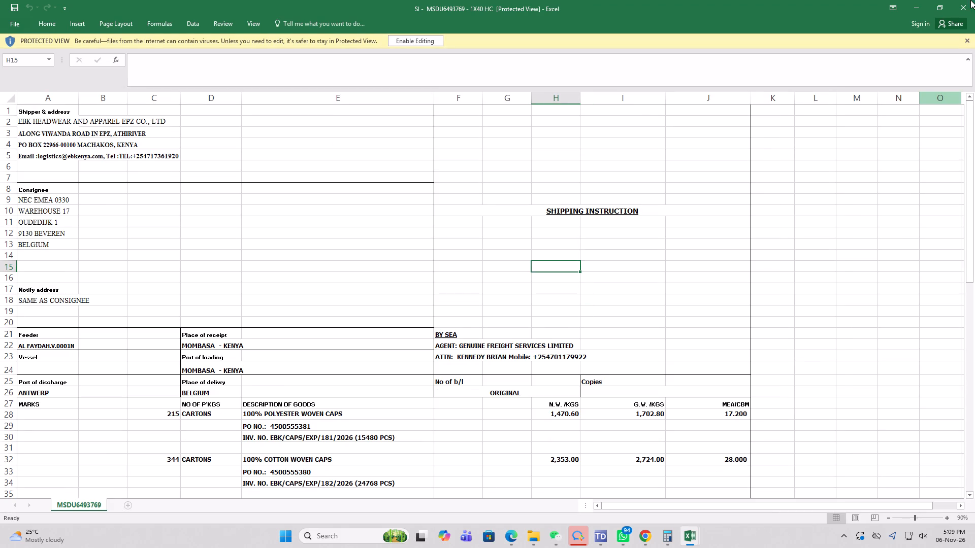
{"action": "left_click", "coordinate": [965, 6]}
Close the MSDU6212270 - 1X40 HC workbook and the SI FOLDER window.
{"action": "left_click", "coordinate": [619, 206]}
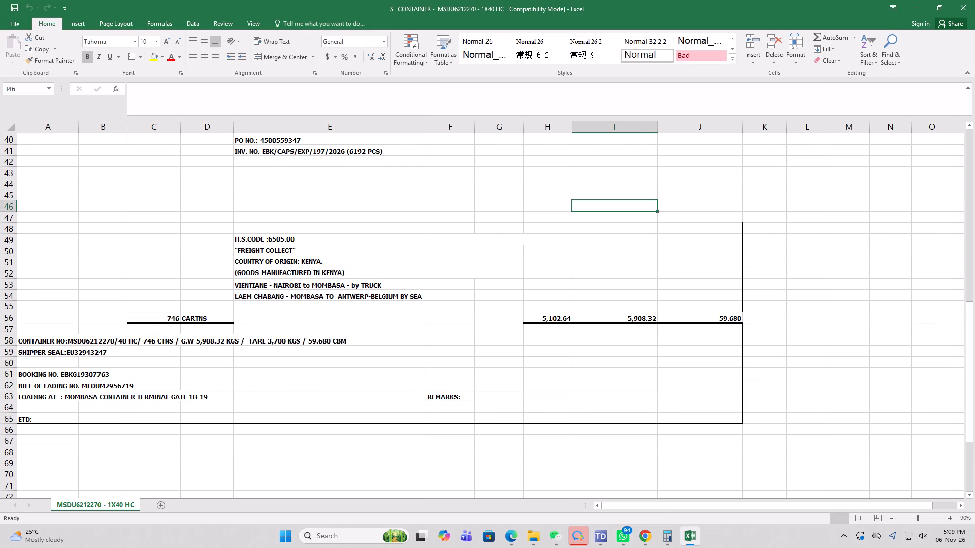
{"action": "left_click", "coordinate": [963, 7]}
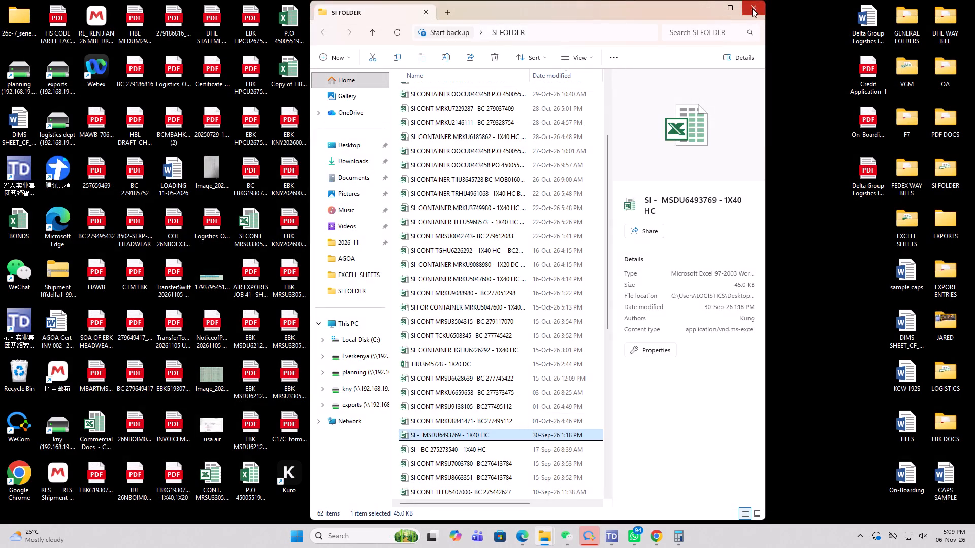
{"action": "left_click", "coordinate": [752, 8]}
Open the VGM-MSDU6493769 workbook from the desktop's VGM folder.
{"action": "double_click", "coordinate": [905, 60]}
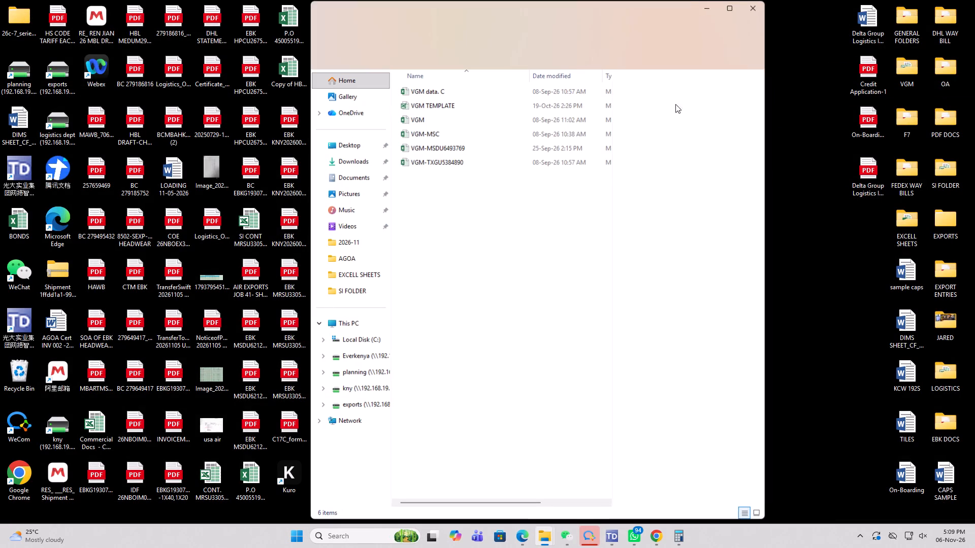
{"action": "double_click", "coordinate": [457, 146]}
{"action": "left_click", "coordinate": [549, 293]}
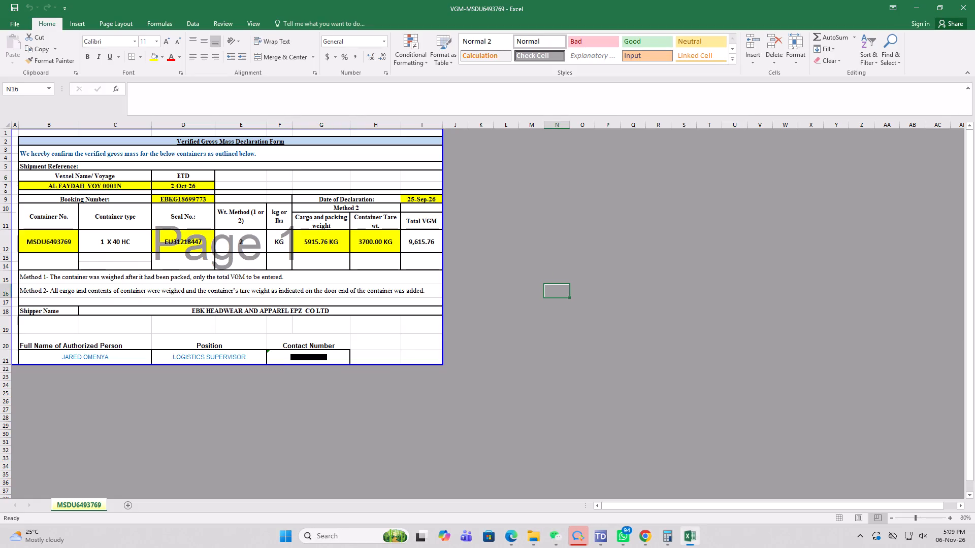
{"action": "scroll", "coordinate": [296, 276], "scroll_direction": "up", "scroll_amount": 4}
Save a copy of the VGM workbook to the Desktop under the name VGM-MSD6212270.
{"action": "left_click", "coordinate": [12, 23]}
{"action": "left_click", "coordinate": [30, 123]}
{"action": "left_click", "coordinate": [145, 160]}
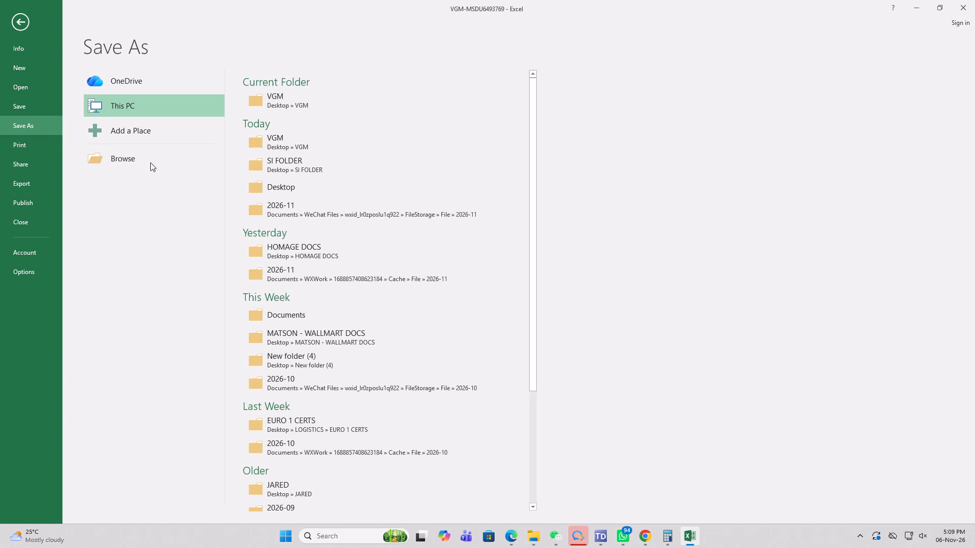
{"action": "left_click_drag", "start_coordinate": [80, 143], "coordinate": [84, 62]}
{"action": "left_click", "coordinate": [43, 136]}
{"action": "triple_click", "coordinate": [131, 201]}
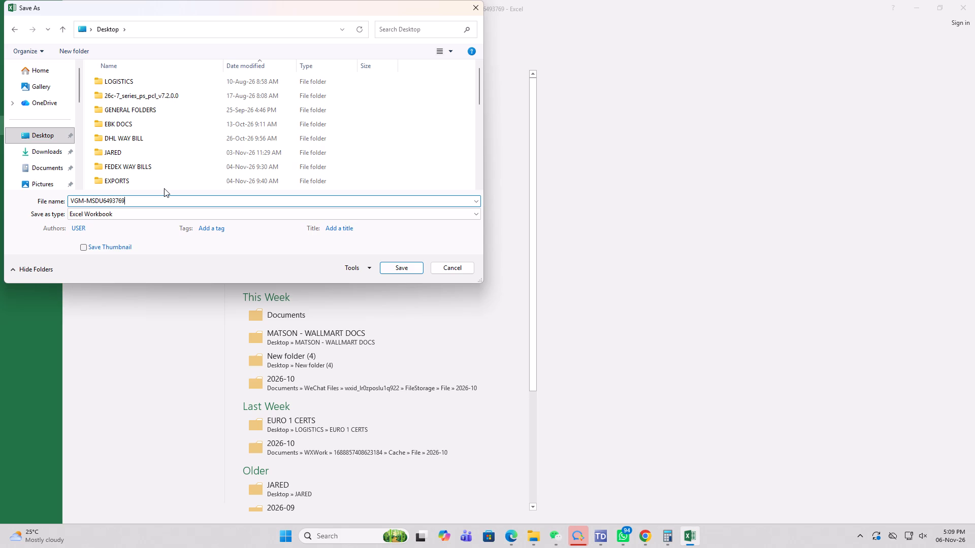
{"action": "key", "text": "BackSpace"}
{"action": "key", "text": "BackSpace"}
{"action": "key", "text": "BackSpace"}
{"action": "key", "text": "BackSpace"}
{"action": "key", "text": "BackSpace"}
{"action": "key", "text": "BackSpace"}
{"action": "key", "text": "BackSpace"}
{"action": "key", "text": "BackSpace"}
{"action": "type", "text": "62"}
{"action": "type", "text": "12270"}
{"action": "left_click", "coordinate": [406, 266]}
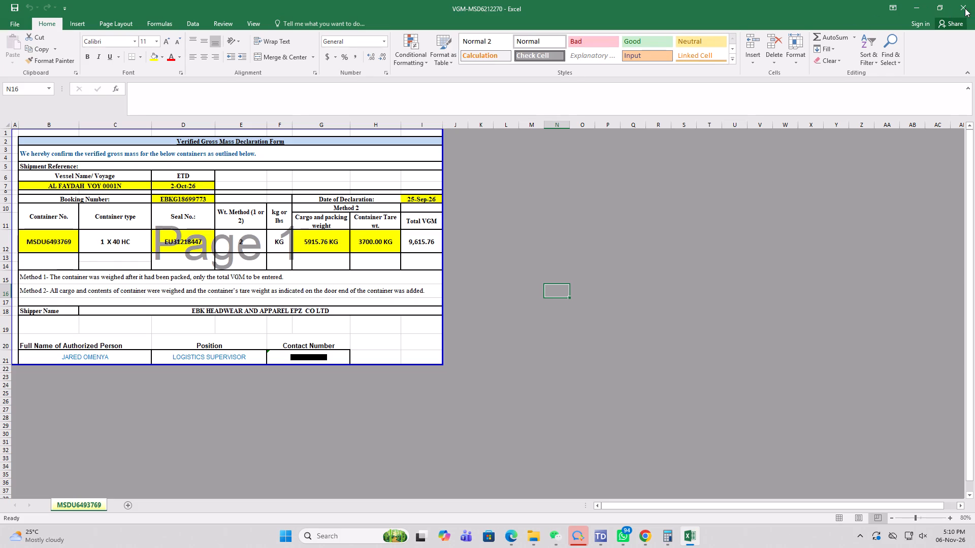
Close the workbook, minimise the VGM folder window and reopen the new VGM-MSD6212270 copy from the desktop.
{"action": "left_click", "coordinate": [960, 10]}
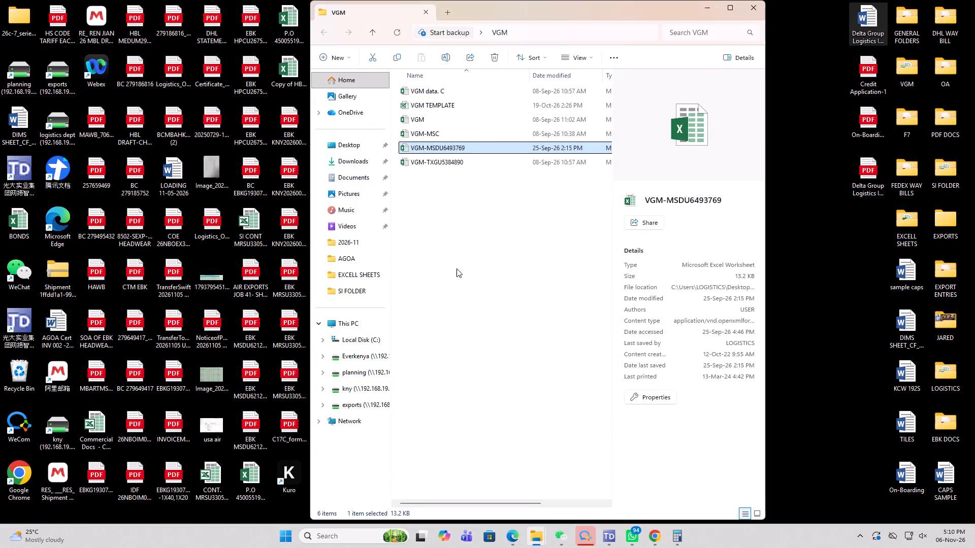
{"action": "left_click", "coordinate": [706, 7]}
{"action": "left_click", "coordinate": [583, 124]}
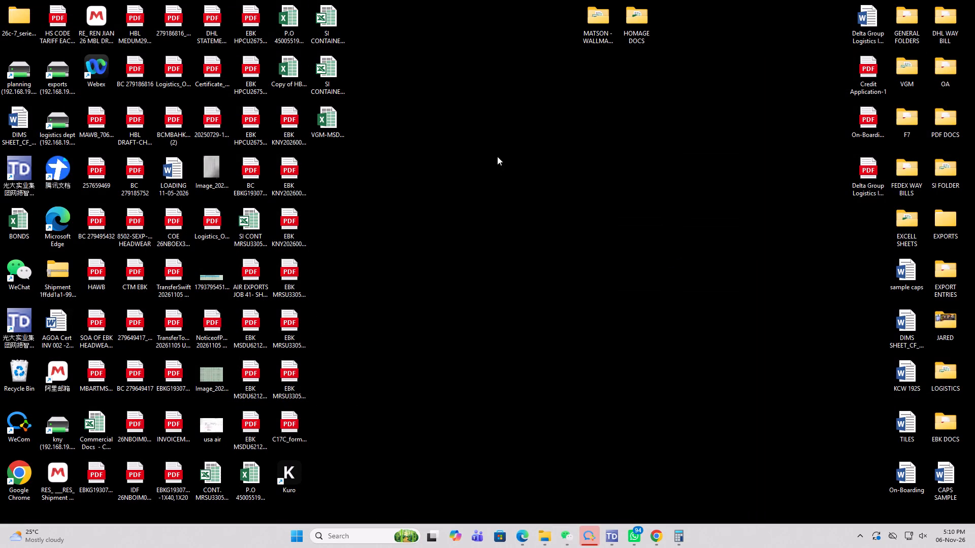
{"action": "double_click", "coordinate": [336, 119]}
{"action": "left_click", "coordinate": [535, 226]}
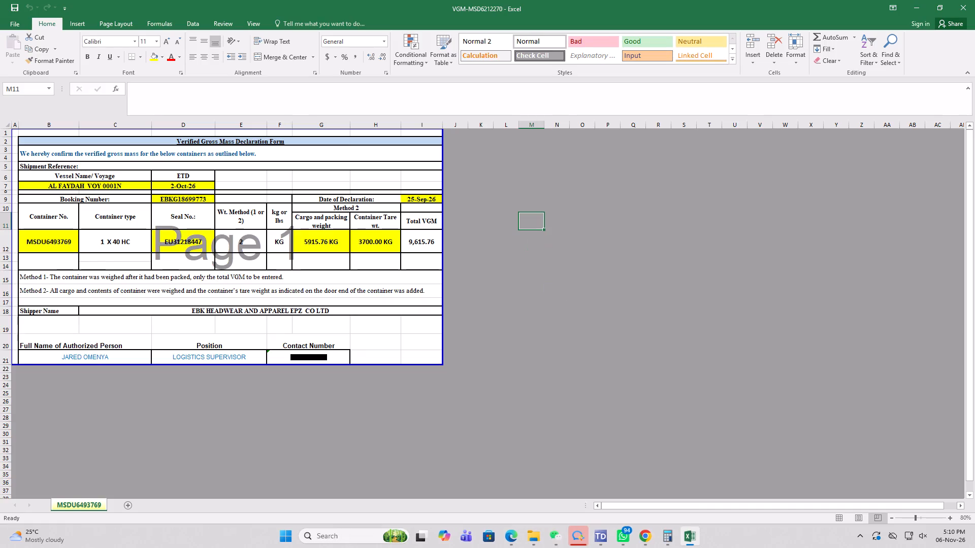
Replace the vessel name in the Vessel Name/Voyage cell with MARIANETTA, keeping the VOY part.
{"action": "scroll", "coordinate": [275, 227], "scroll_direction": "up", "scroll_amount": 3}
{"action": "double_click", "coordinate": [123, 186]}
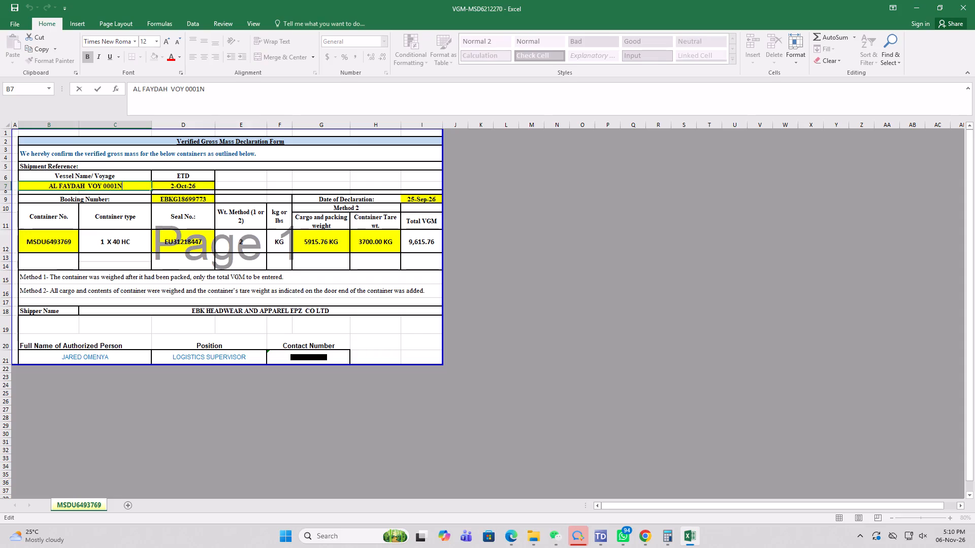
{"action": "left_click", "coordinate": [48, 184]}
{"action": "type", "text": "MAR"}
{"action": "type", "text": "IA"}
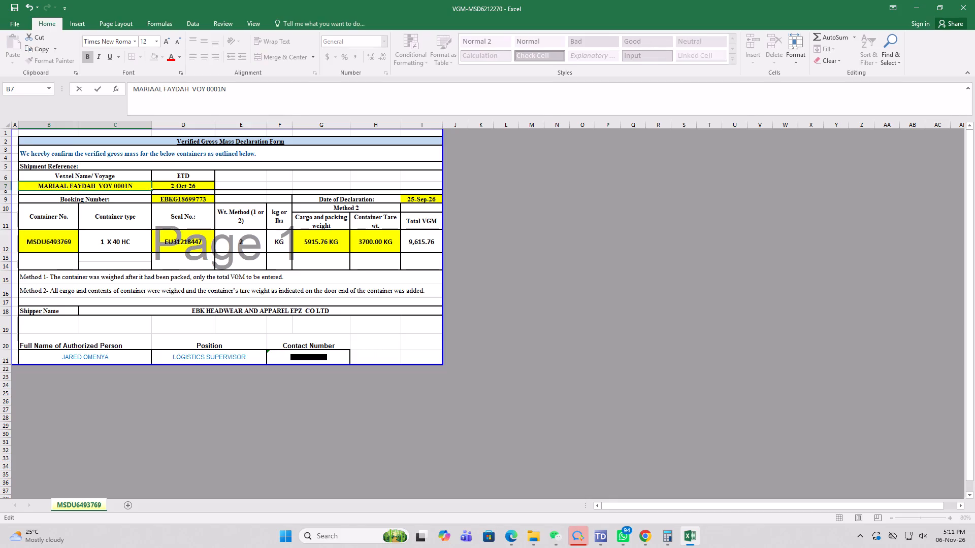
{"action": "type", "text": "NETTA"}
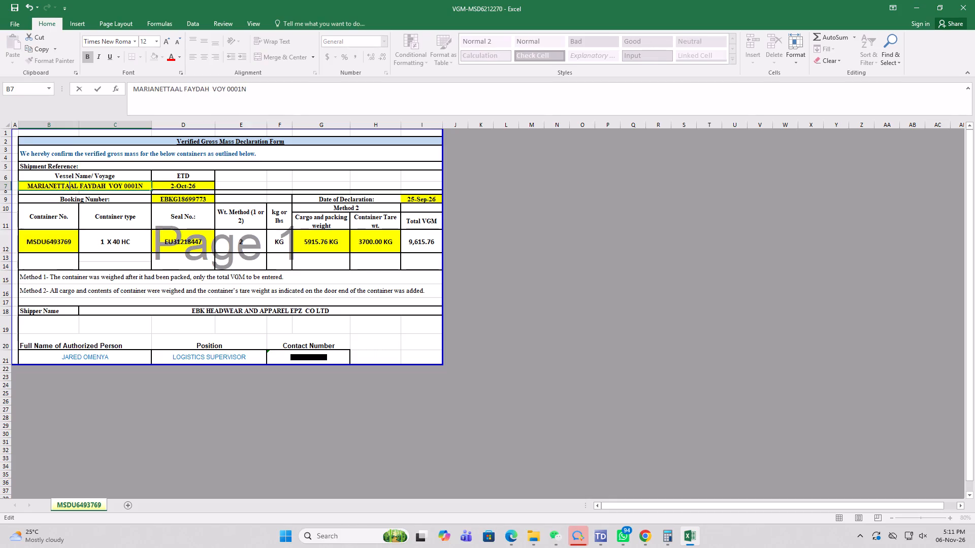
{"action": "key", "text": "Delete"}
{"action": "key", "text": "Delete"}
{"action": "key", "text": "Delete"}
{"action": "key", "text": "Delete"}
{"action": "key", "text": "Delete"}
{"action": "key", "text": "Delete"}
{"action": "key", "text": "Delete"}
{"action": "key", "text": "Delete"}
{"action": "key", "text": "Delete"}
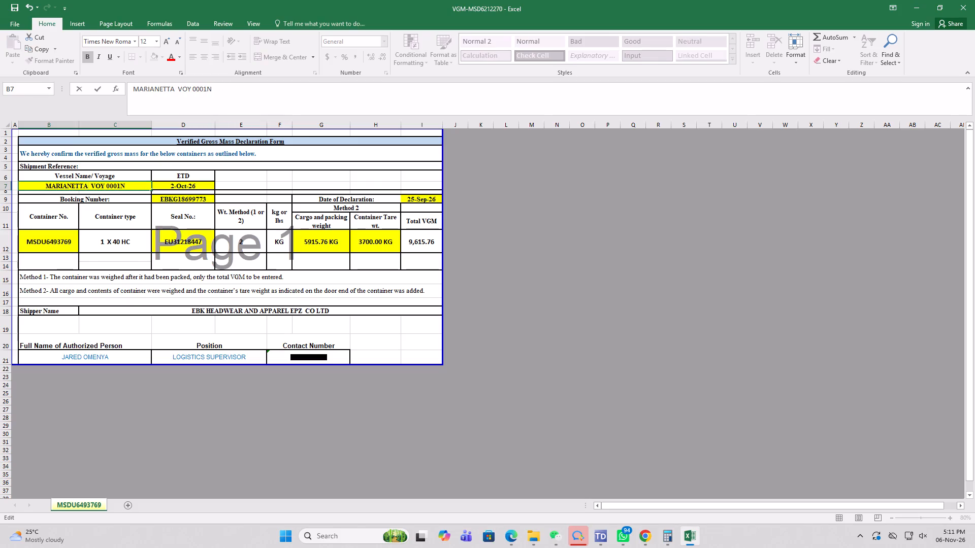
Replace the voyage number after VOY in the Vessel Name/Voyage cell with OM645R.
{"action": "key", "text": "Right"}
{"action": "key", "text": "Right"}
{"action": "key", "text": "Right"}
{"action": "key", "text": "Right"}
{"action": "key", "text": "Right"}
{"action": "key", "text": "Right"}
{"action": "key", "text": "o"}
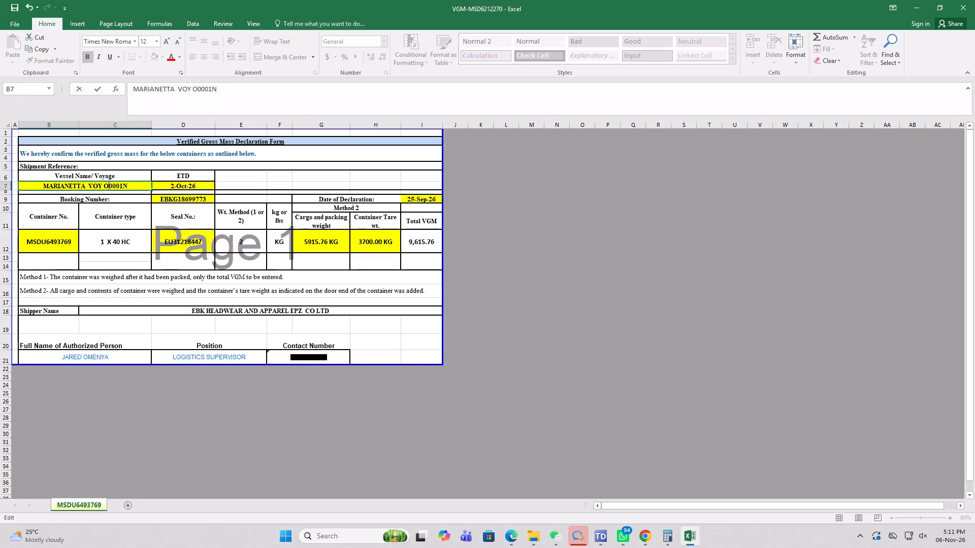
{"action": "key", "text": "m"}
{"action": "key", "text": "6"}
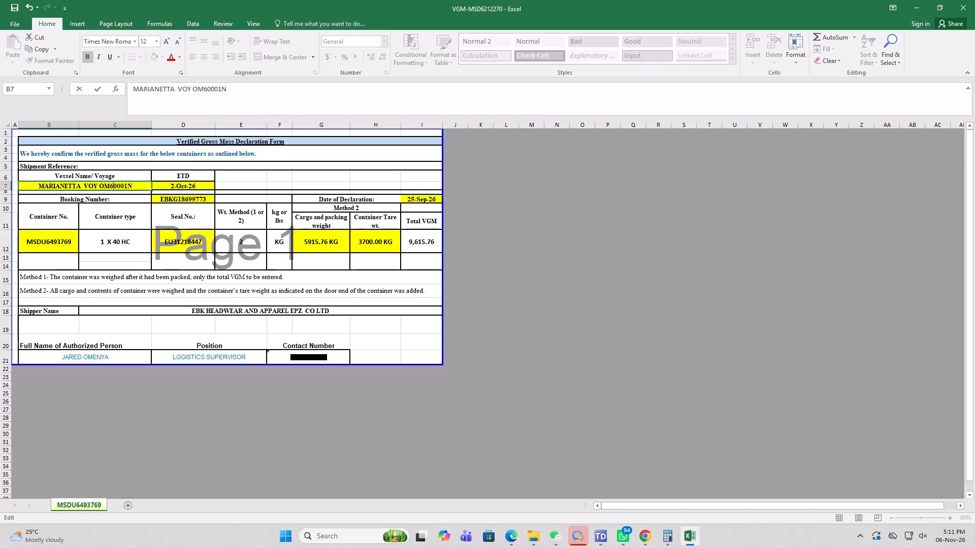
{"action": "type", "text": "45R"}
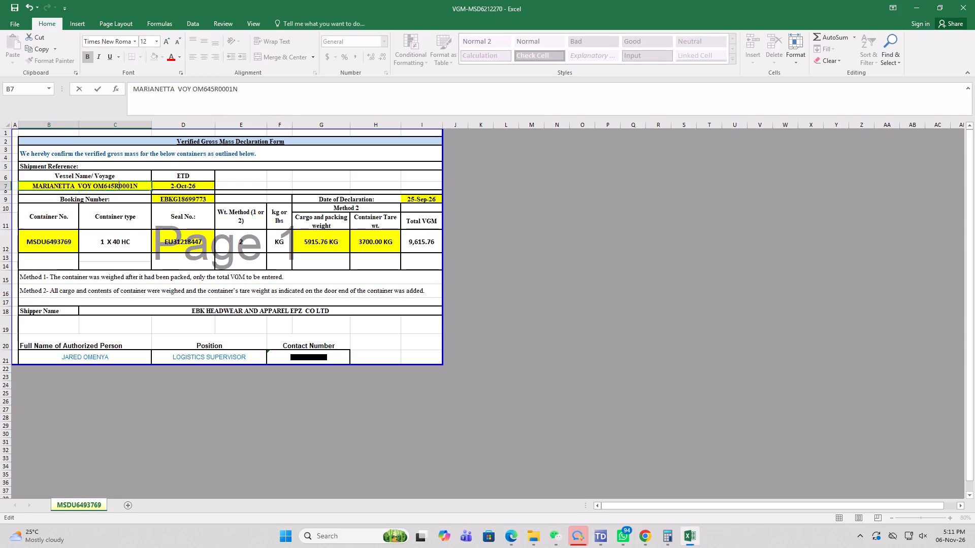
{"action": "key", "text": "Delete"}
{"action": "key", "text": "Delete"}
{"action": "key", "text": "Delete"}
{"action": "key", "text": "Delete"}
{"action": "key", "text": "Delete"}
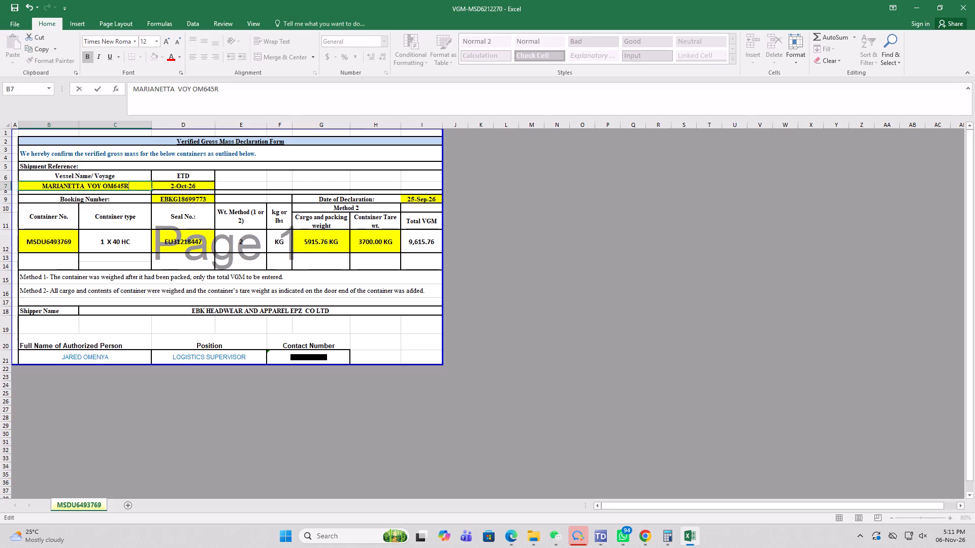
Set the ETD date to 14-11-2026.
{"action": "double_click", "coordinate": [202, 185]}
{"action": "left_click", "coordinate": [241, 188]}
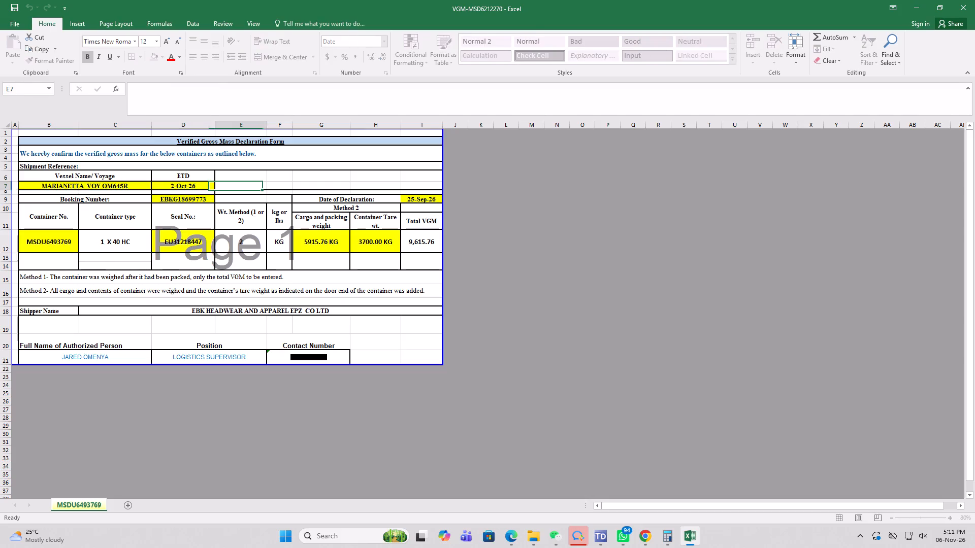
{"action": "double_click", "coordinate": [197, 187]}
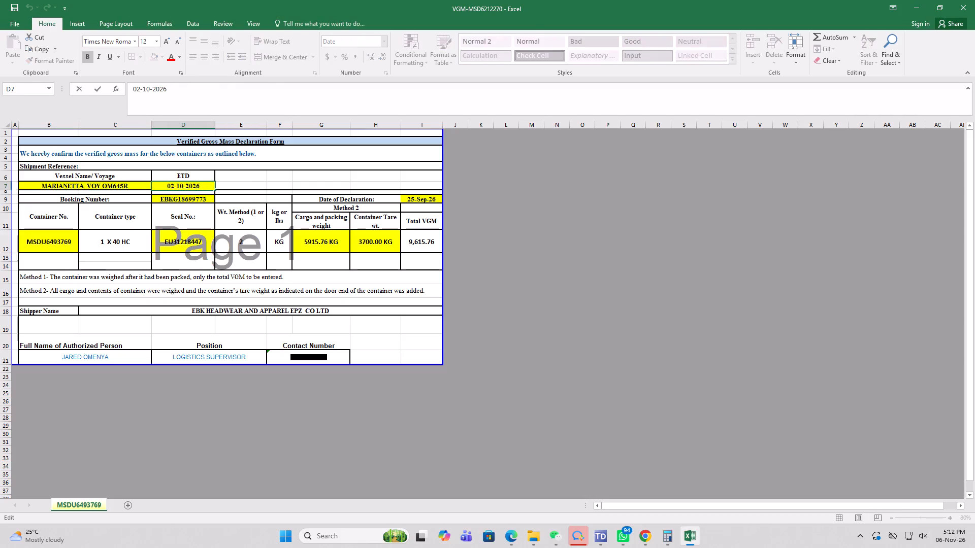
{"action": "left_click", "coordinate": [170, 187]}
{"action": "key", "text": "BackSpace"}
{"action": "key", "text": "Delete"}
{"action": "type", "text": "11"}
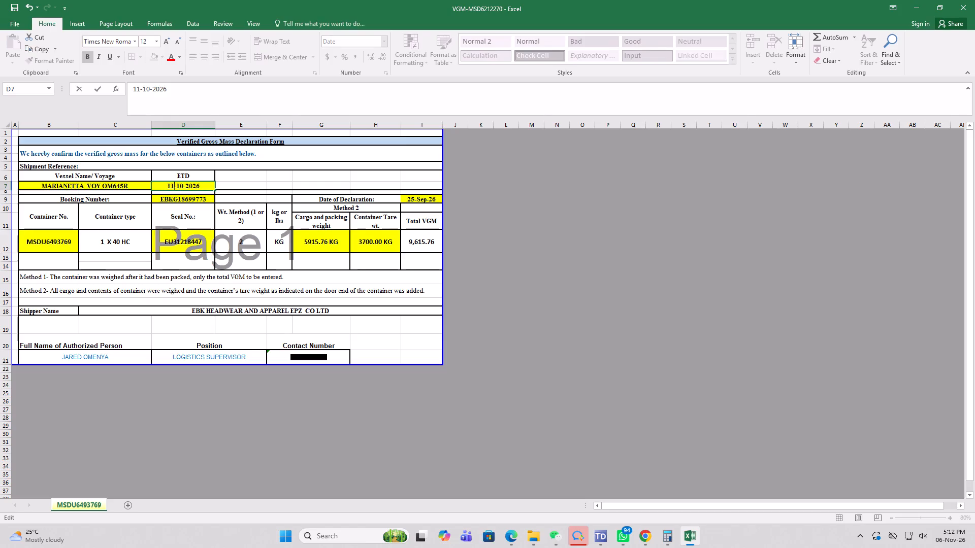
{"action": "key", "text": "BackSpace"}
{"action": "key", "text": "4"}
{"action": "key", "text": "Right"}
{"action": "key", "text": "Right"}
{"action": "key", "text": "1"}
{"action": "key", "text": "Delete"}
{"action": "left_click", "coordinate": [251, 176]}
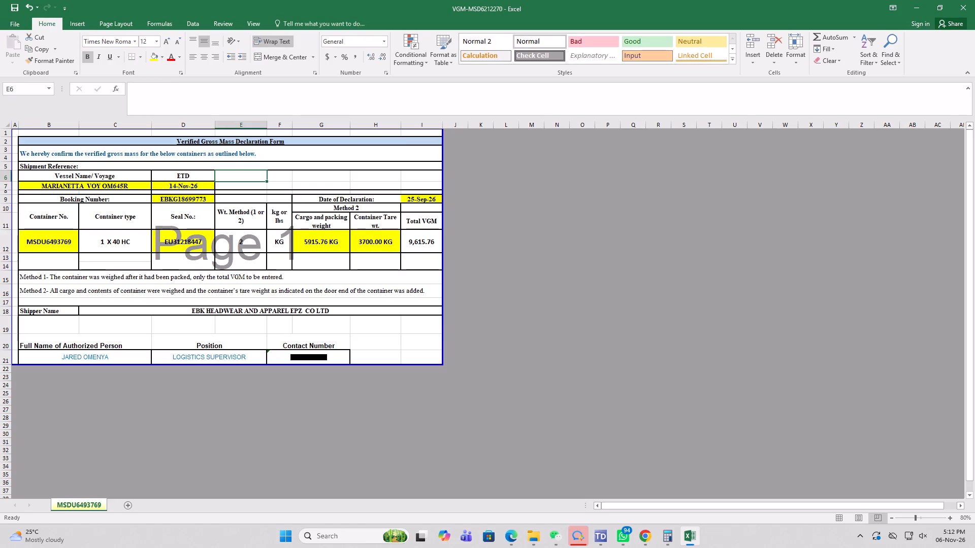
{"action": "double_click", "coordinate": [208, 199]}
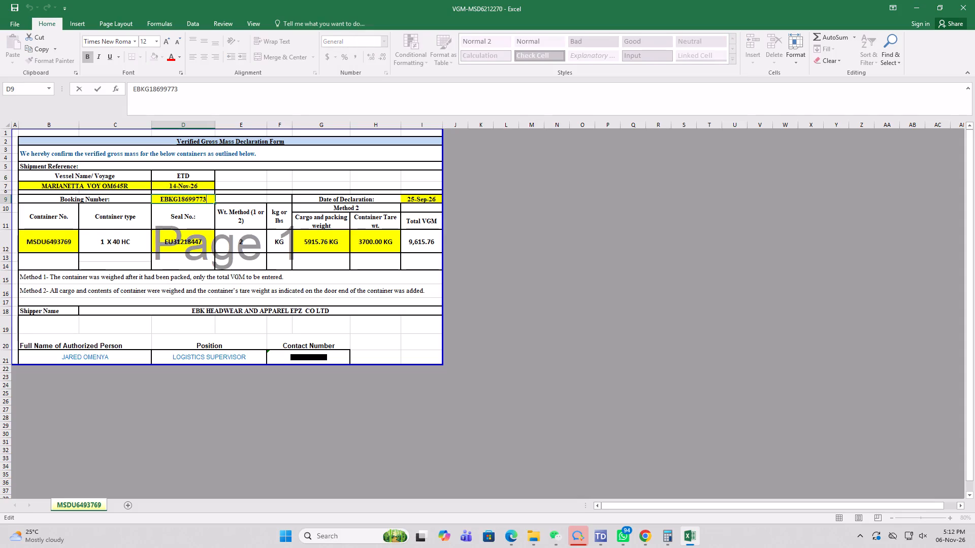
{"action": "key", "text": "BackSpace"}
{"action": "key", "text": "BackSpace"}
{"action": "key", "text": "BackSpace"}
{"action": "key", "text": "BackSpace"}
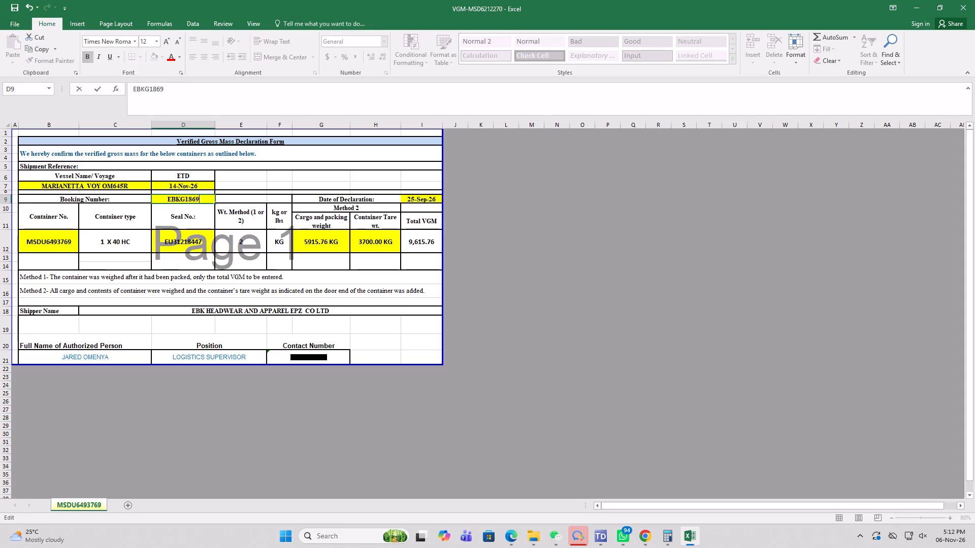
{"action": "key", "text": "BackSpace"}
{"action": "key", "text": "BackSpace"}
{"action": "key", "text": "BackSpace"}
{"action": "key", "text": "BackSpace"}
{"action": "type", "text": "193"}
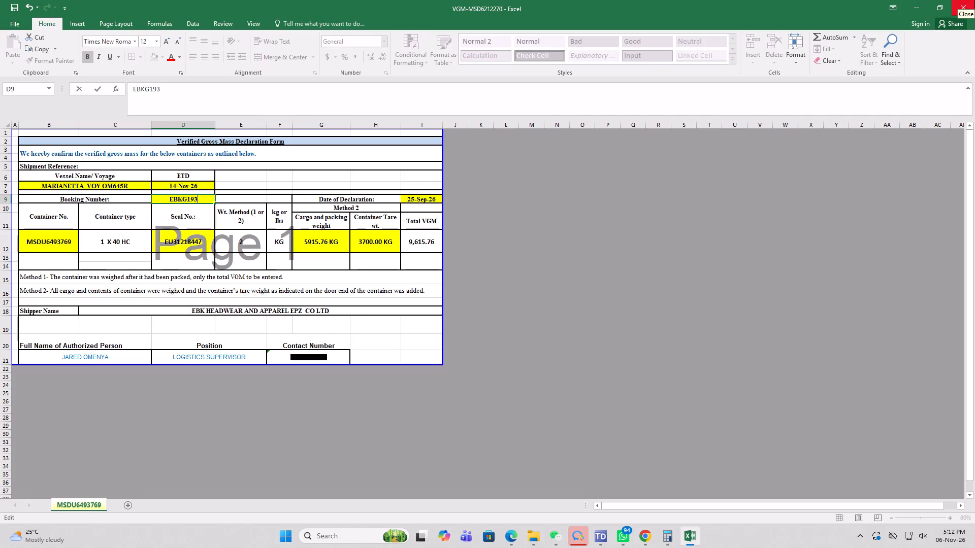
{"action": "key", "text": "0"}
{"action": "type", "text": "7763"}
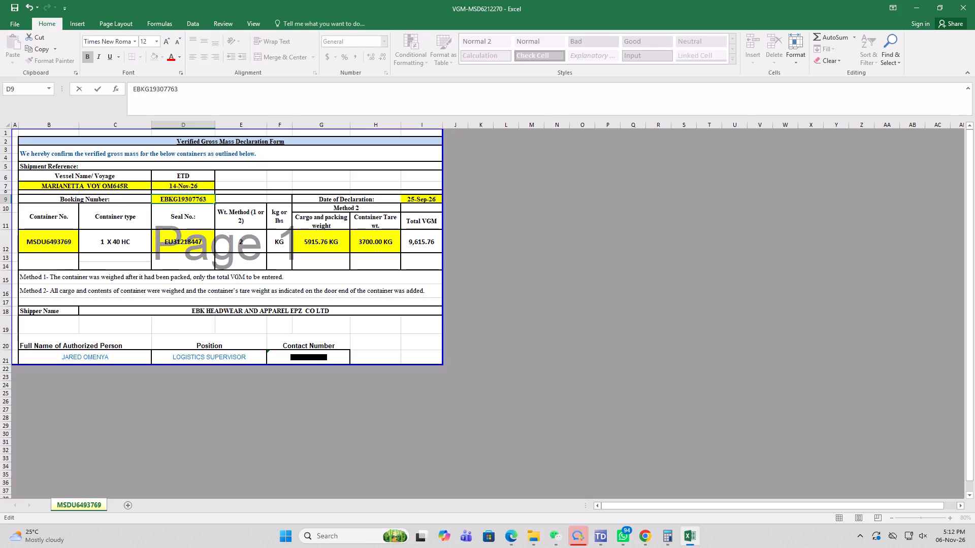
{"action": "left_click", "coordinate": [300, 183]}
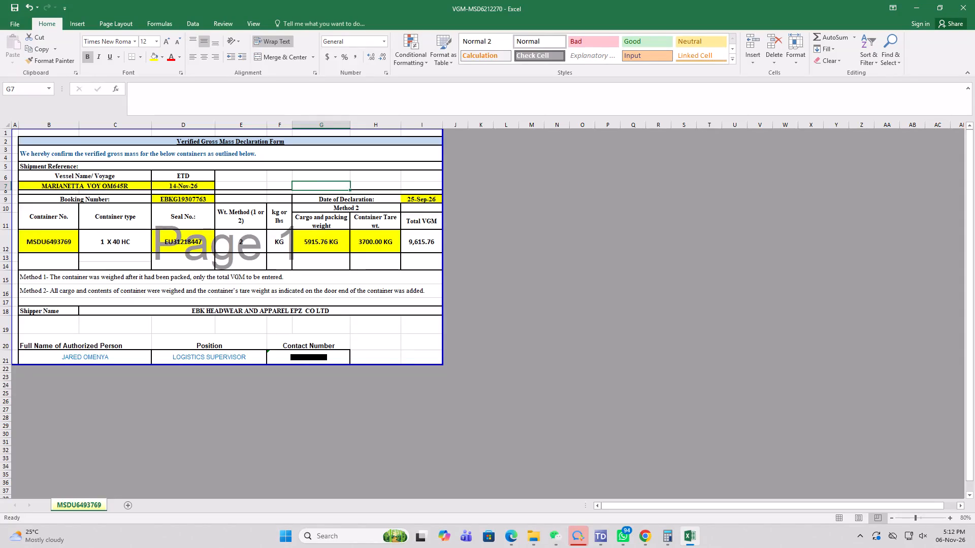
Set the Date of Declaration to 06-11-2026.
{"action": "double_click", "coordinate": [416, 201]}
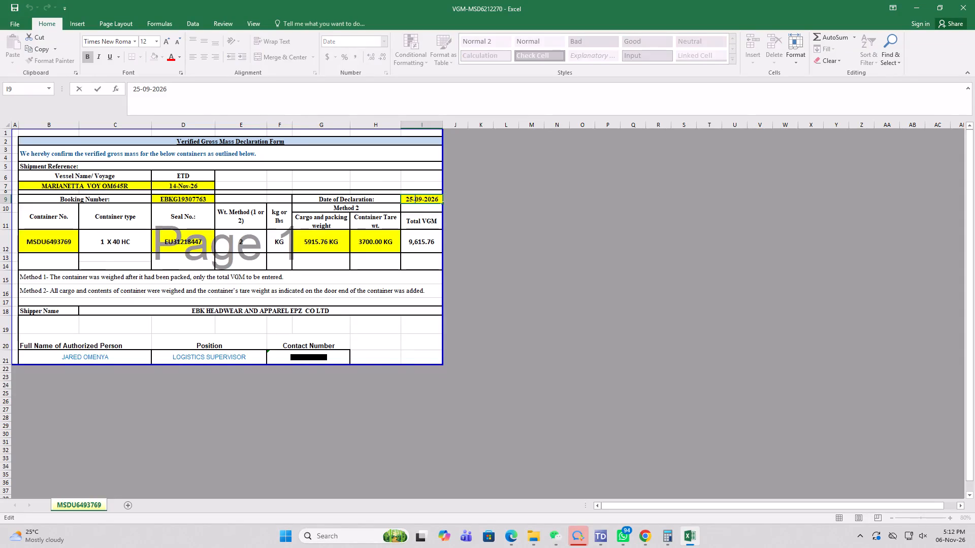
{"action": "left_click", "coordinate": [407, 199]}
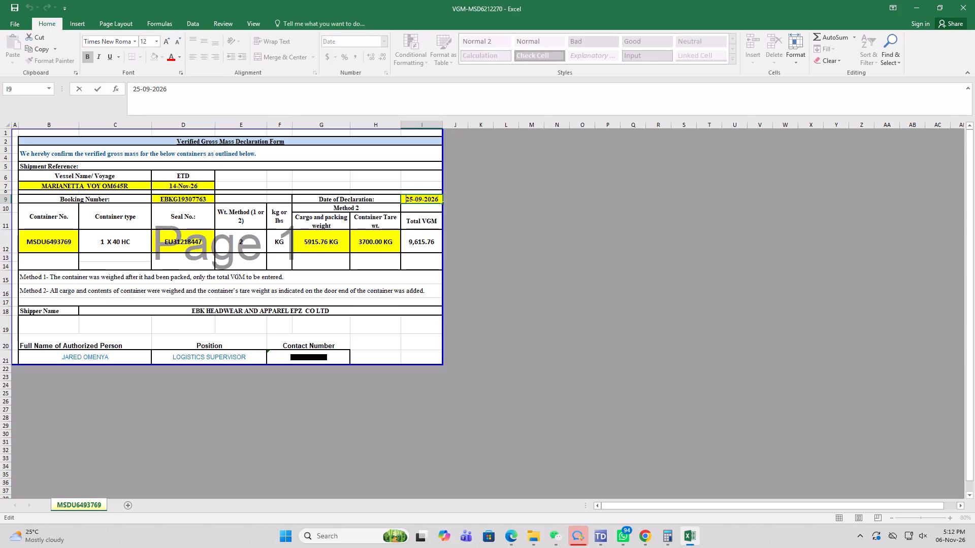
{"action": "type", "text": "06"}
{"action": "key", "text": "Delete"}
{"action": "key", "text": "Delete"}
{"action": "key", "text": "Right"}
{"action": "type", "text": "11"}
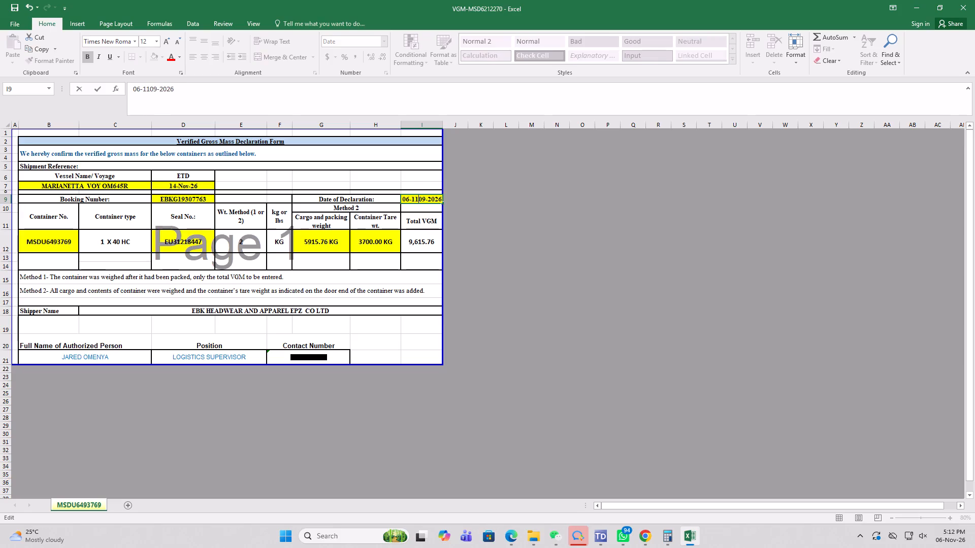
{"action": "key", "text": "Delete"}
{"action": "key", "text": "Delete"}
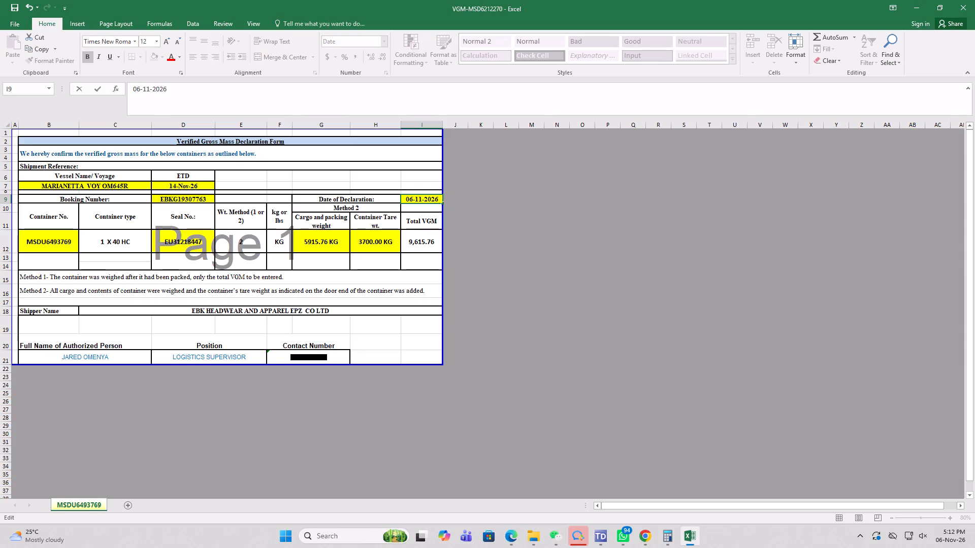
{"action": "left_click", "coordinate": [415, 240]}
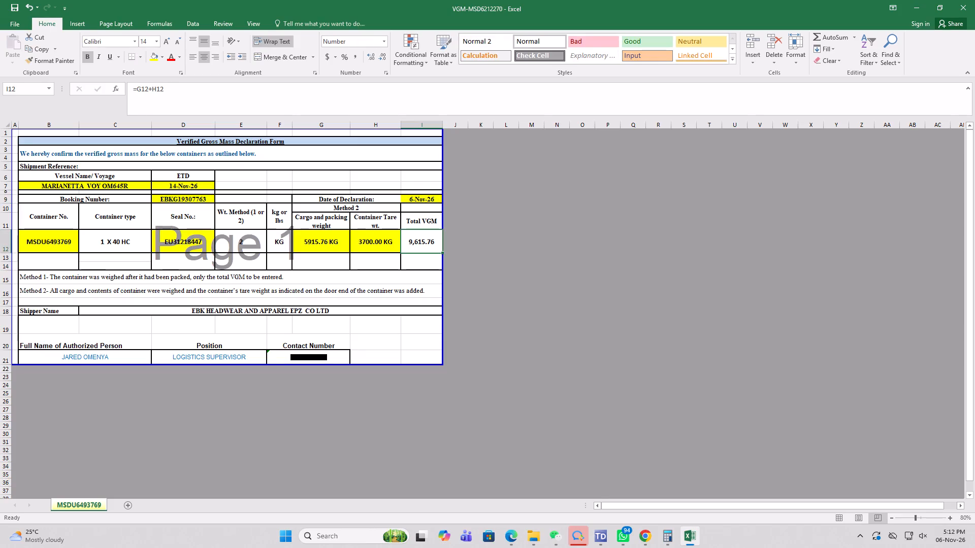
{"action": "left_click", "coordinate": [323, 155]}
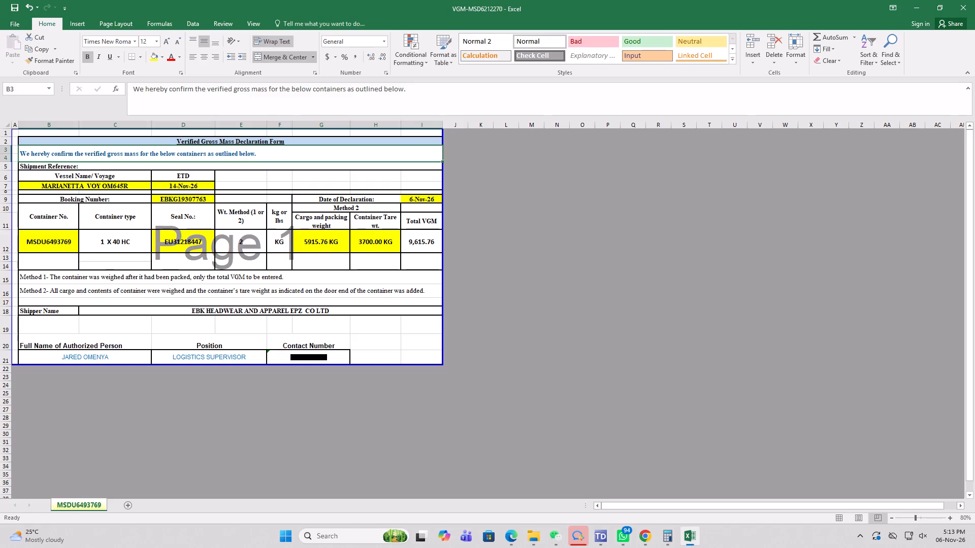
Change the container number in the Container No. cell to MSDU6212270.
{"action": "left_click", "coordinate": [49, 242]}
{"action": "double_click", "coordinate": [51, 239]}
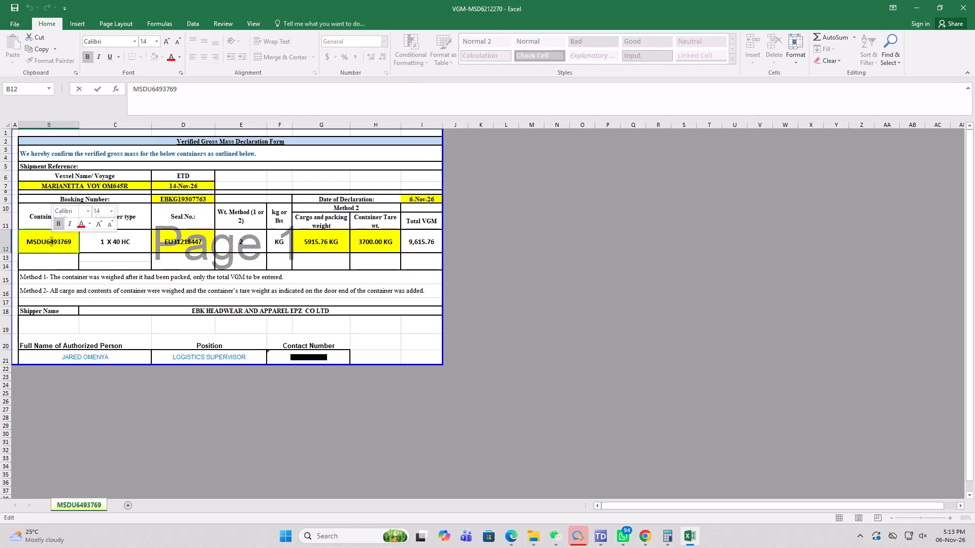
{"action": "key", "text": "2"}
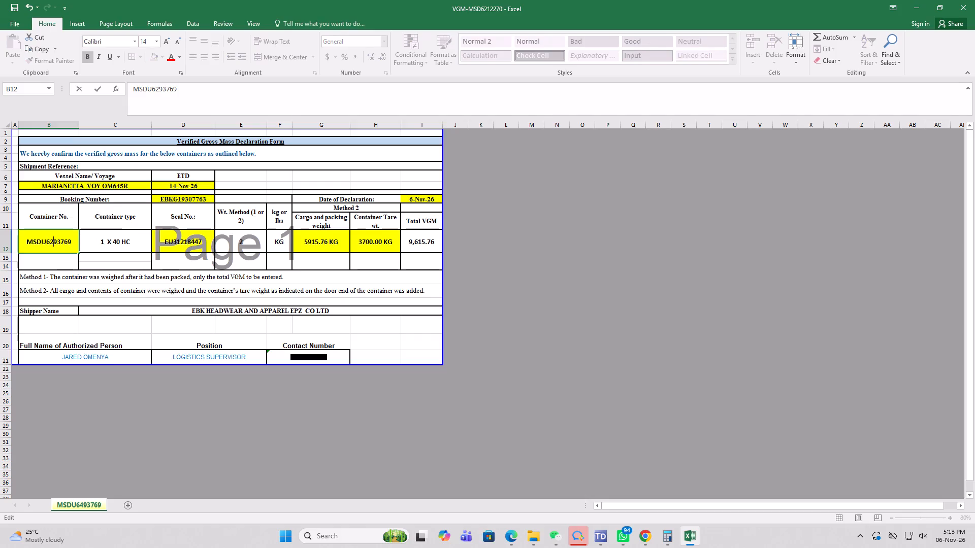
{"action": "type", "text": "12270"}
{"action": "key", "text": "Delete"}
{"action": "key", "text": "Delete"}
{"action": "key", "text": "Delete"}
{"action": "key", "text": "Delete"}
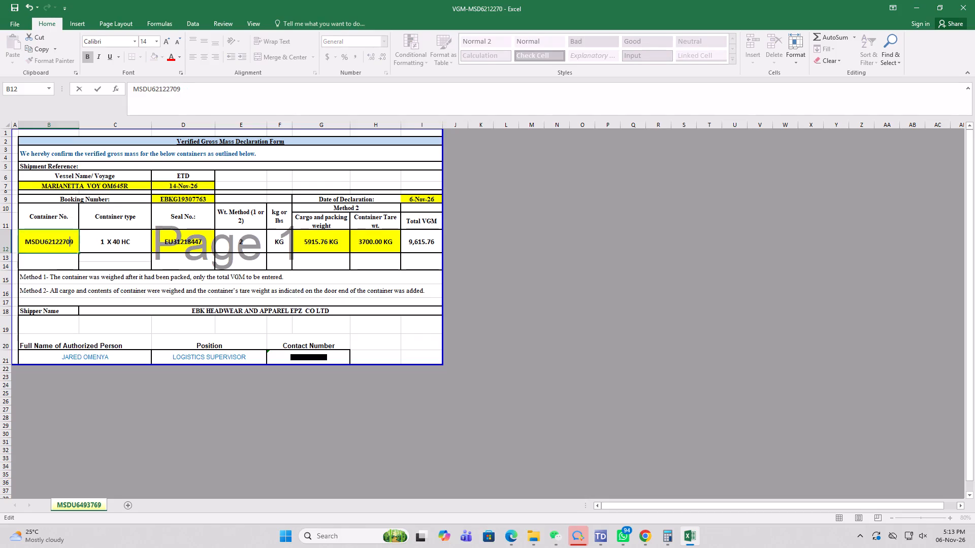
{"action": "key", "text": "Delete"}
{"action": "key", "text": "Delete"}
{"action": "left_click", "coordinate": [114, 246]}
Change the seal number to EU32943247, keeping the EU3 prefix.
{"action": "left_click", "coordinate": [173, 242]}
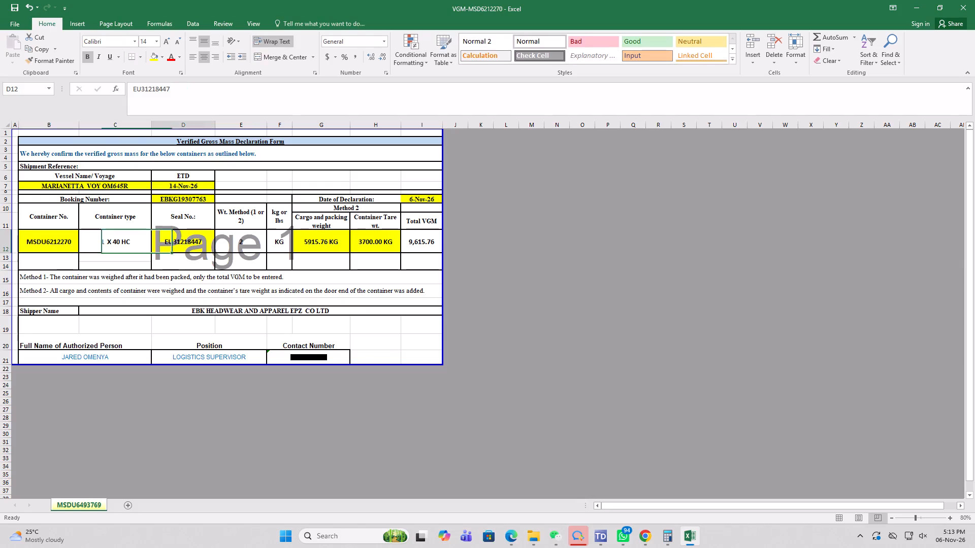
{"action": "double_click", "coordinate": [173, 242]}
{"action": "left_click", "coordinate": [204, 240]}
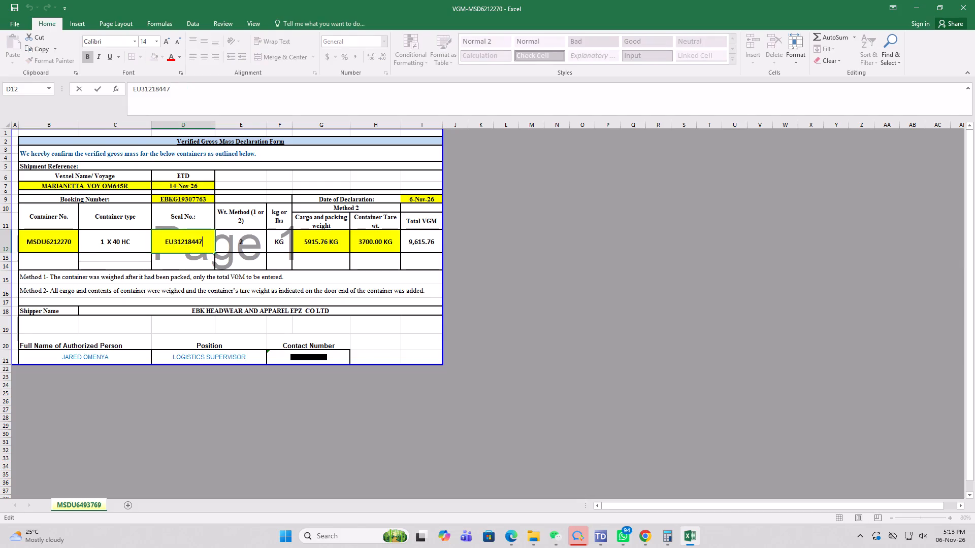
{"action": "key", "text": "BackSpace"}
{"action": "key", "text": "BackSpace"}
{"action": "key", "text": "BackSpace"}
{"action": "key", "text": "BackSpace"}
{"action": "key", "text": "BackSpace"}
{"action": "key", "text": "BackSpace"}
{"action": "key", "text": "BackSpace"}
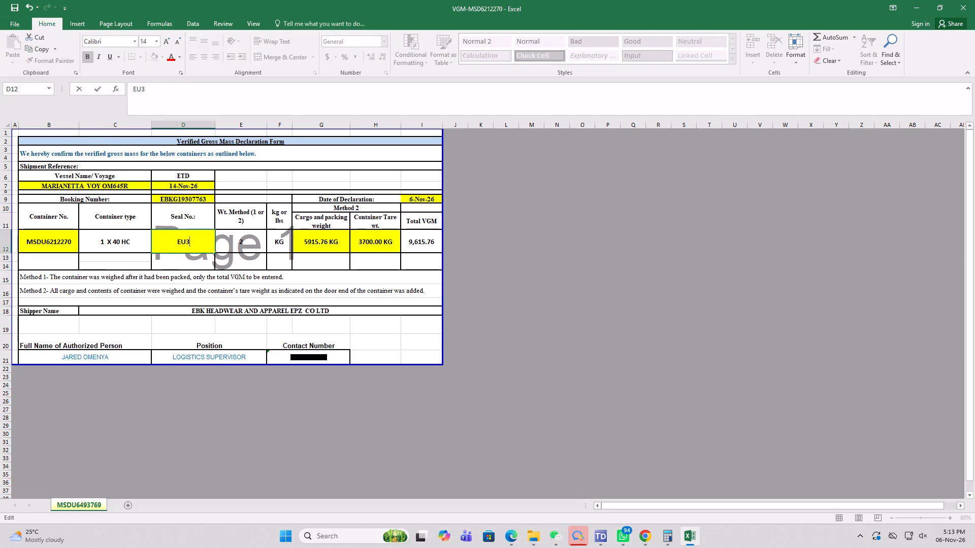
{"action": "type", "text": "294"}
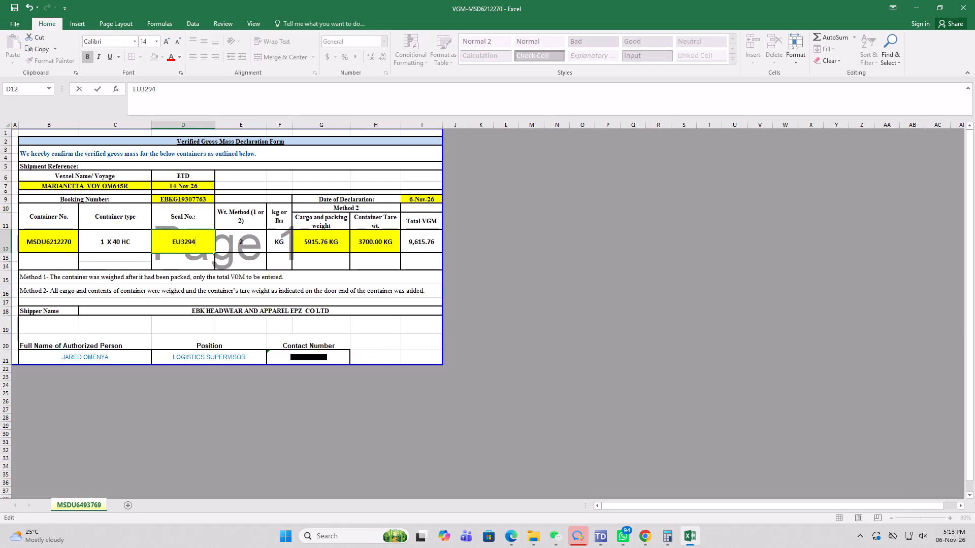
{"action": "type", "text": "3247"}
{"action": "left_click", "coordinate": [261, 245]}
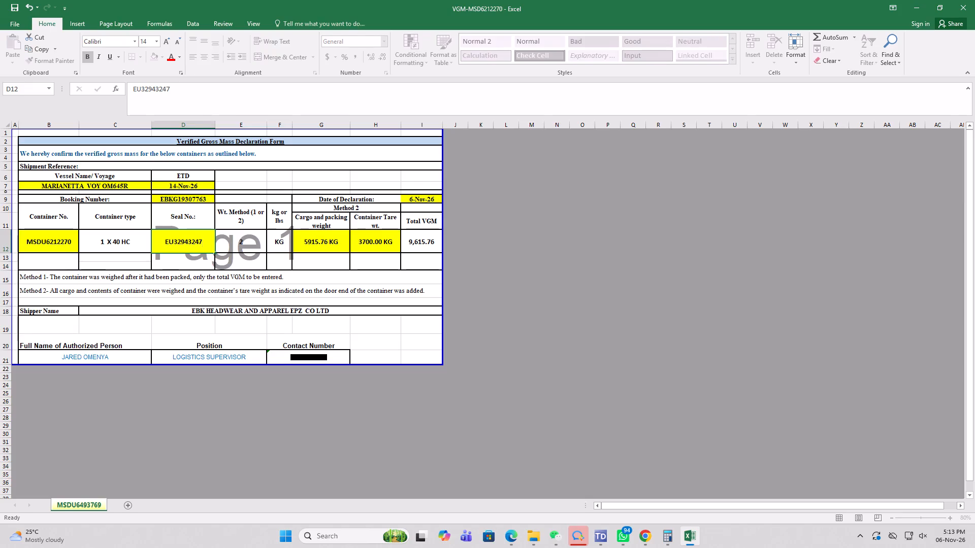
Set the cargo and packing weight to 5908.32 KG and check the Total VGM formula.
{"action": "left_click", "coordinate": [317, 244]}
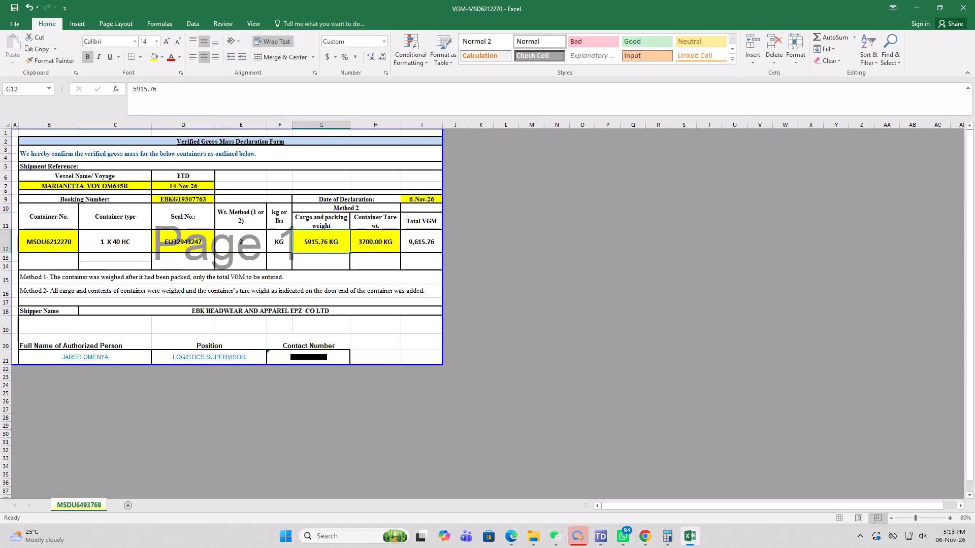
{"action": "key", "text": "5"}
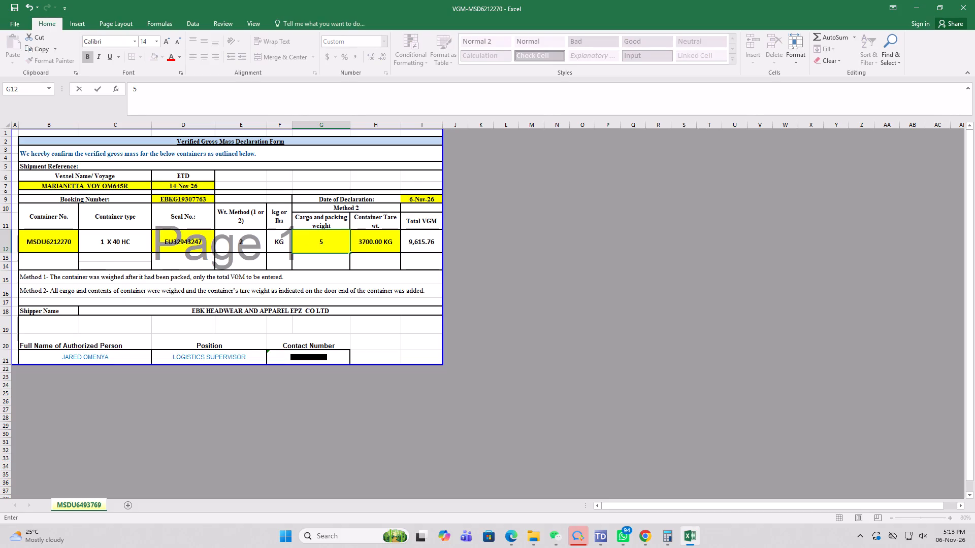
{"action": "type", "text": "908.32"}
{"action": "key", "text": "Return"}
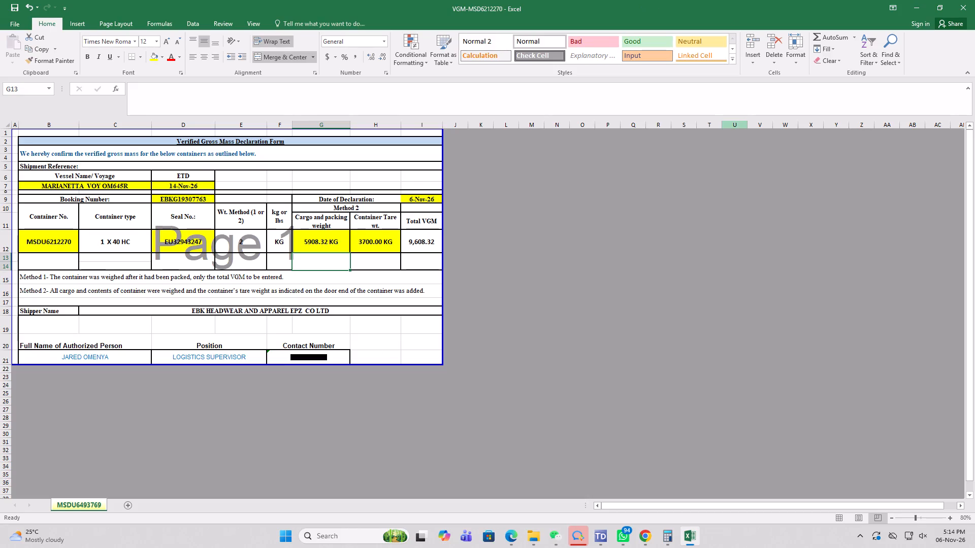
{"action": "double_click", "coordinate": [416, 241]}
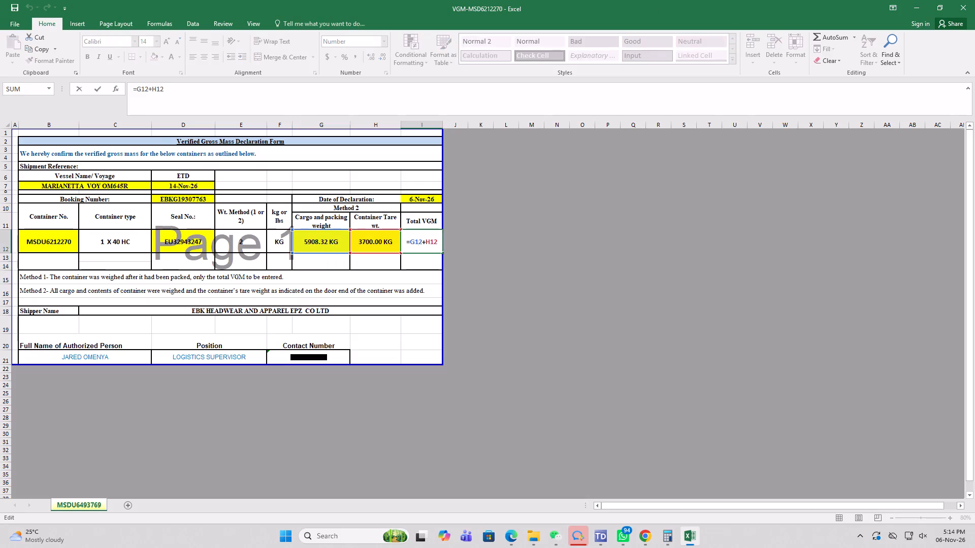
{"action": "key", "text": "Return"}
{"action": "left_click", "coordinate": [386, 168]}
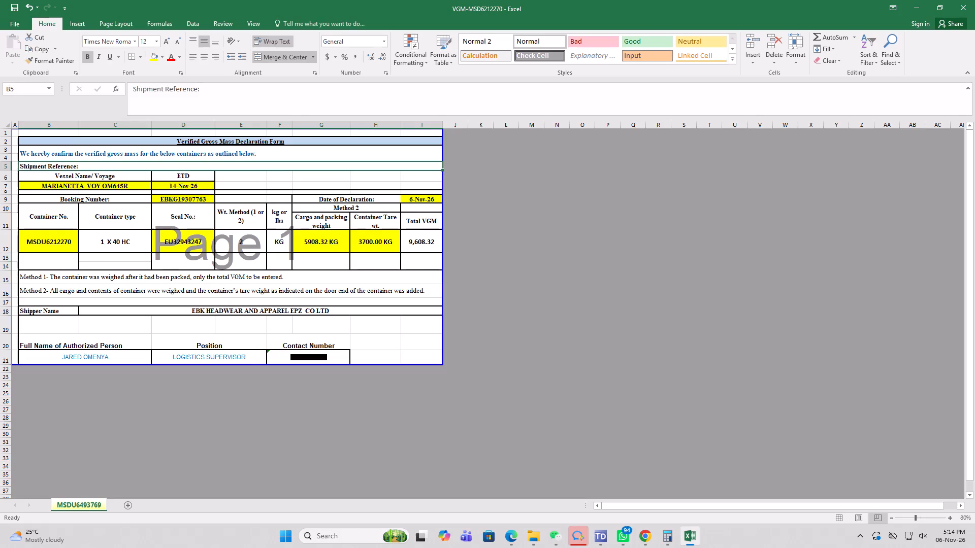
Rename the worksheet as MSDU6212270.
{"action": "right_click", "coordinate": [83, 507]}
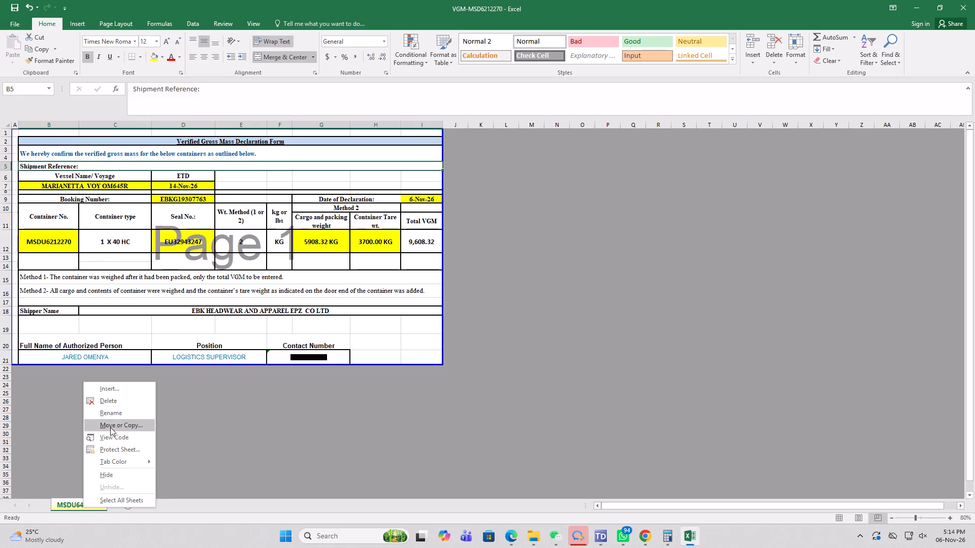
{"action": "left_click", "coordinate": [111, 415]}
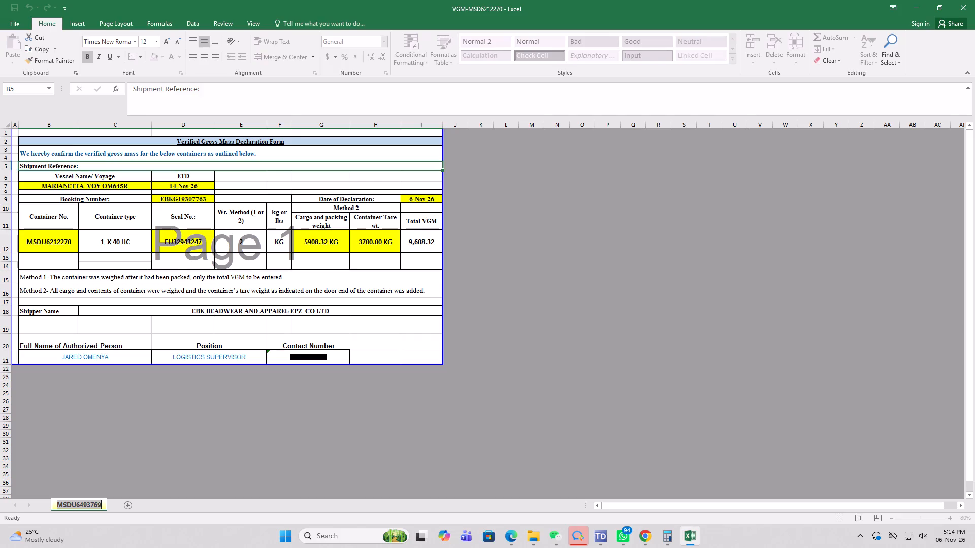
{"action": "key", "text": "m"}
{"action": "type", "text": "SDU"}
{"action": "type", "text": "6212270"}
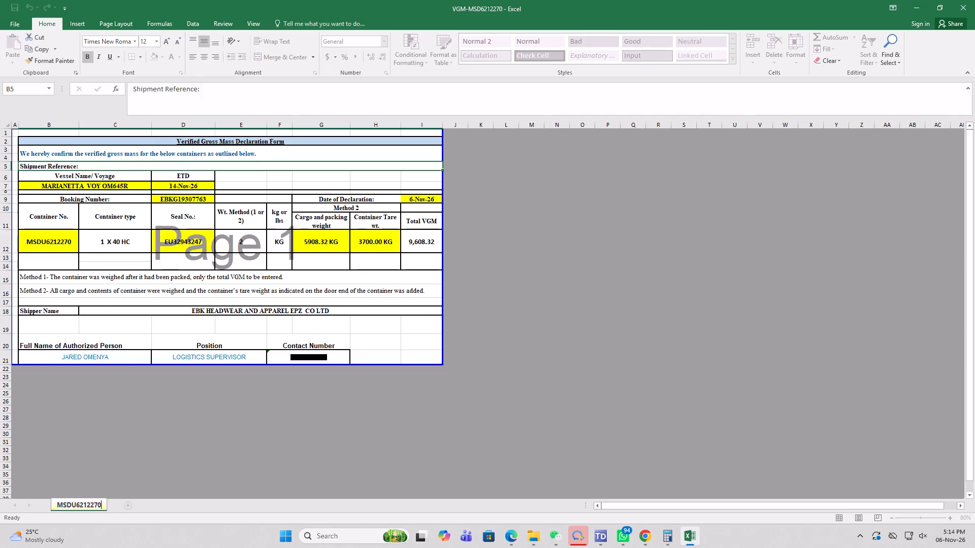
{"action": "left_click", "coordinate": [393, 270]}
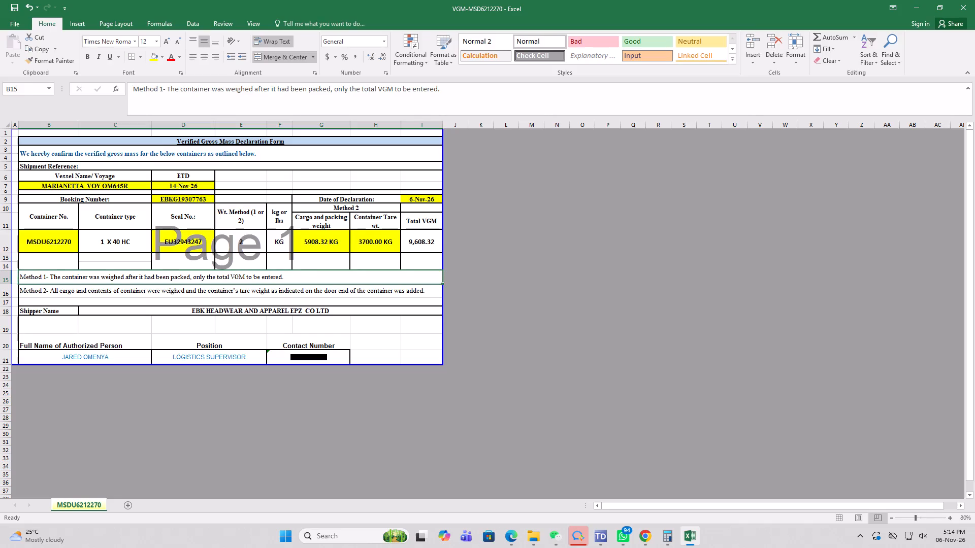
Review the seal number and the other entries of the completed declaration form.
{"action": "left_click", "coordinate": [284, 263]}
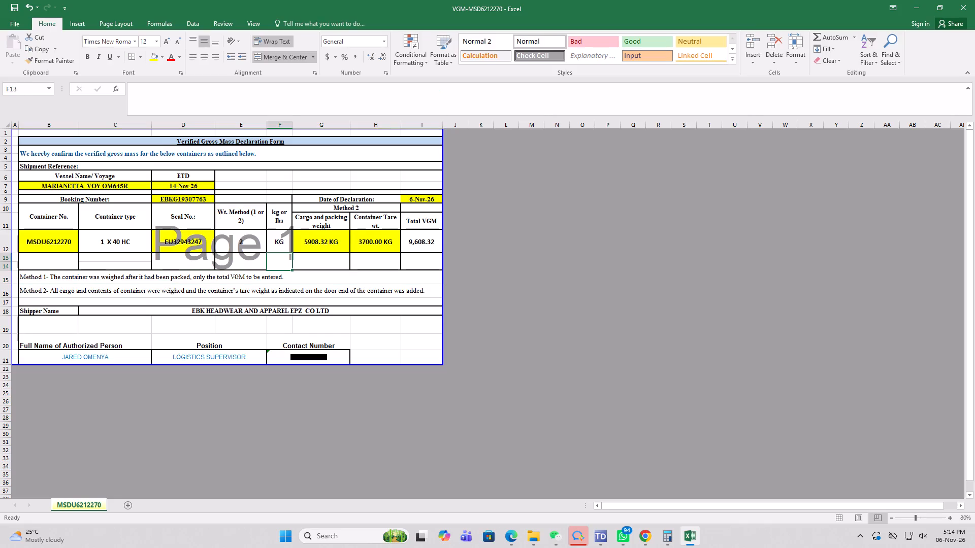
{"action": "double_click", "coordinate": [210, 241]}
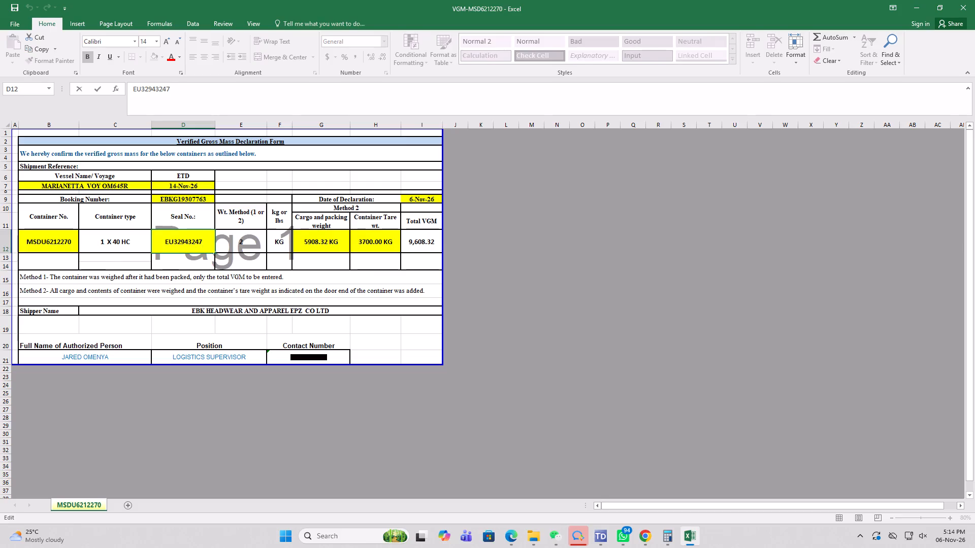
{"action": "left_click", "coordinate": [425, 267]}
{"action": "left_click", "coordinate": [364, 266]}
{"action": "left_click", "coordinate": [265, 261]}
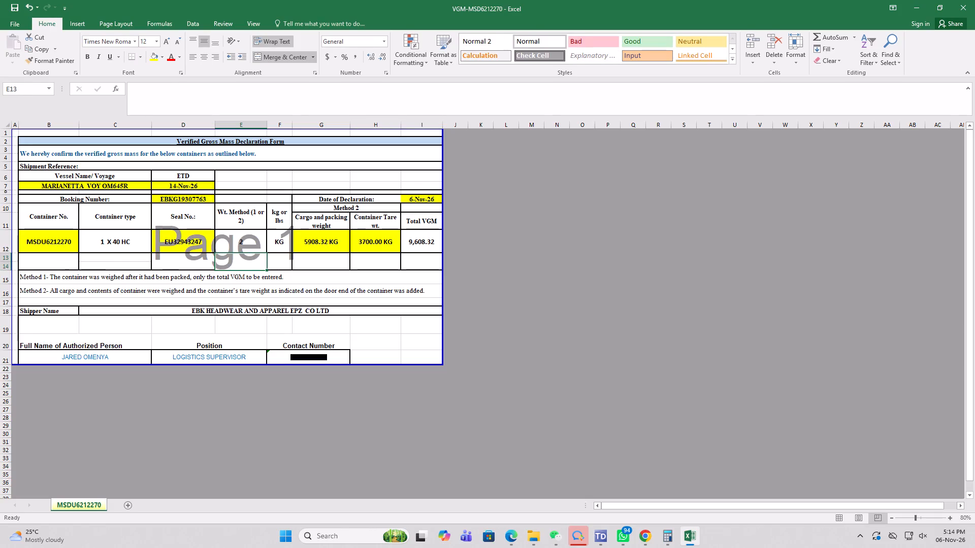
{"action": "scroll", "coordinate": [101, 248], "scroll_direction": "up", "scroll_amount": 4}
{"action": "scroll", "coordinate": [234, 232], "scroll_direction": "up", "scroll_amount": 2}
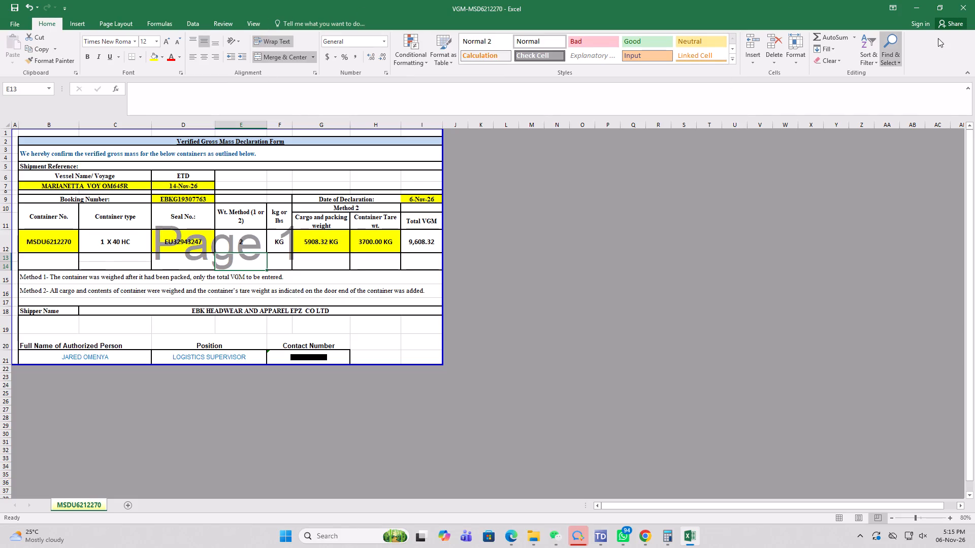
Close the VGM-MSD6212270 workbook, saving the changes.
{"action": "left_click", "coordinate": [964, 7]}
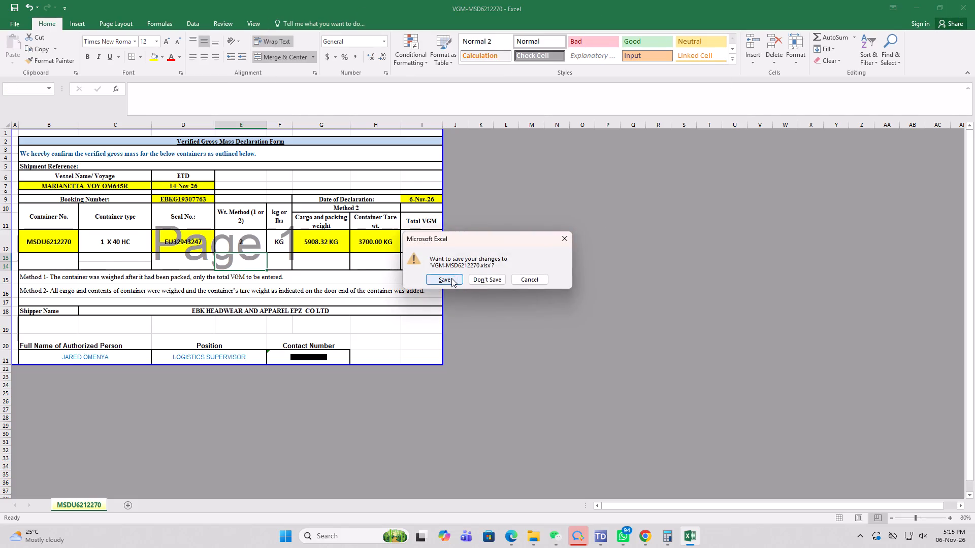
{"action": "left_click", "coordinate": [451, 278]}
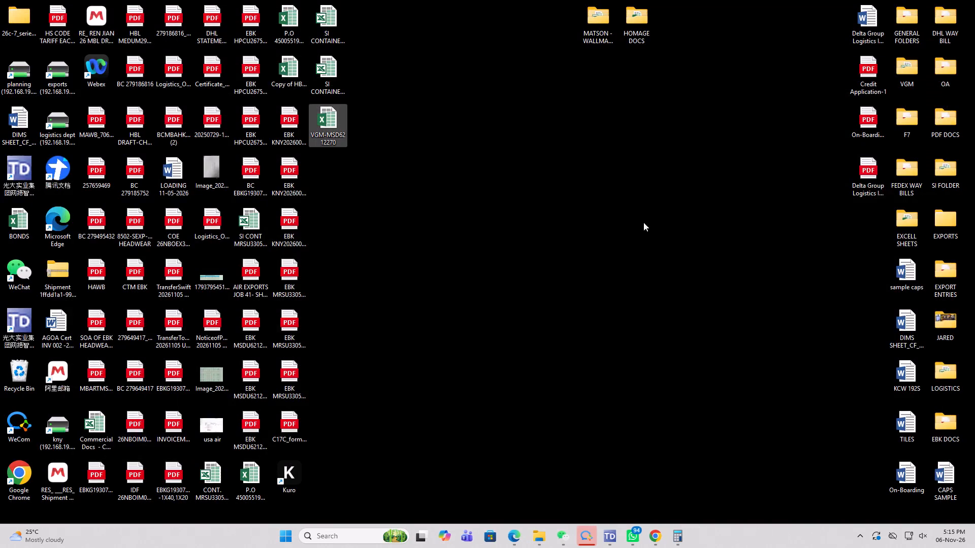
Open the VGM-MSD6212270 workbook and save a copy on the Desktop named VGM-HPCU2675776 - 1X20 DC.
{"action": "left_click", "coordinate": [633, 199]}
{"action": "double_click", "coordinate": [329, 120]}
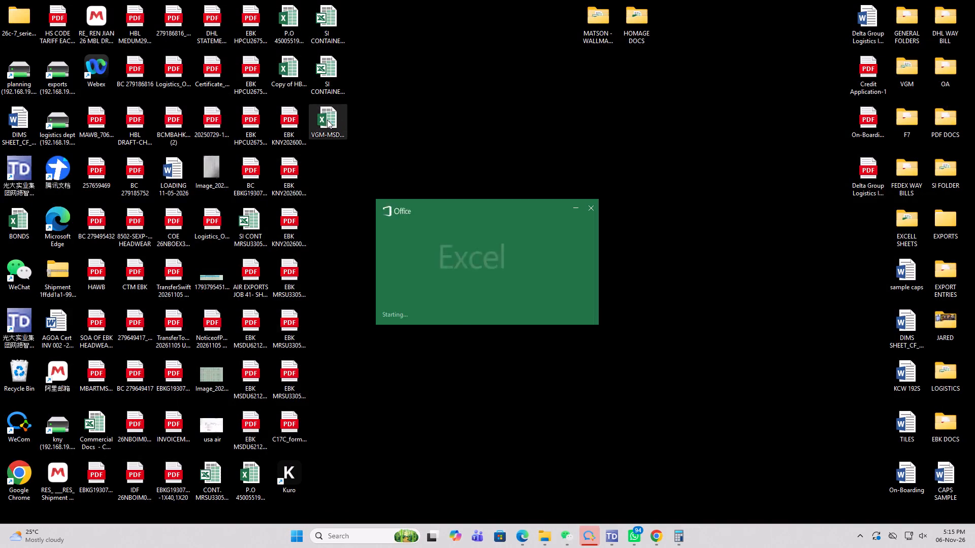
{"action": "left_click", "coordinate": [13, 22]}
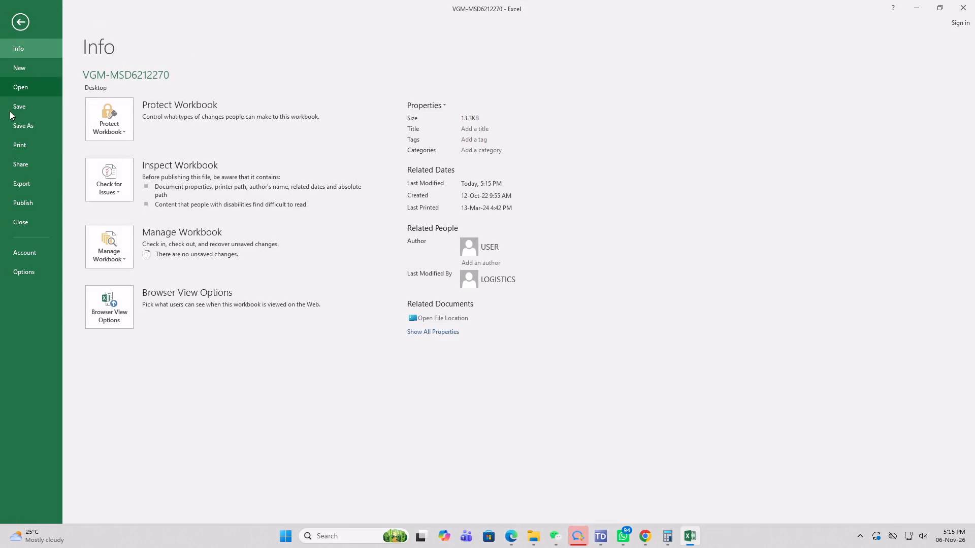
{"action": "left_click", "coordinate": [23, 126]}
{"action": "left_click", "coordinate": [120, 161]}
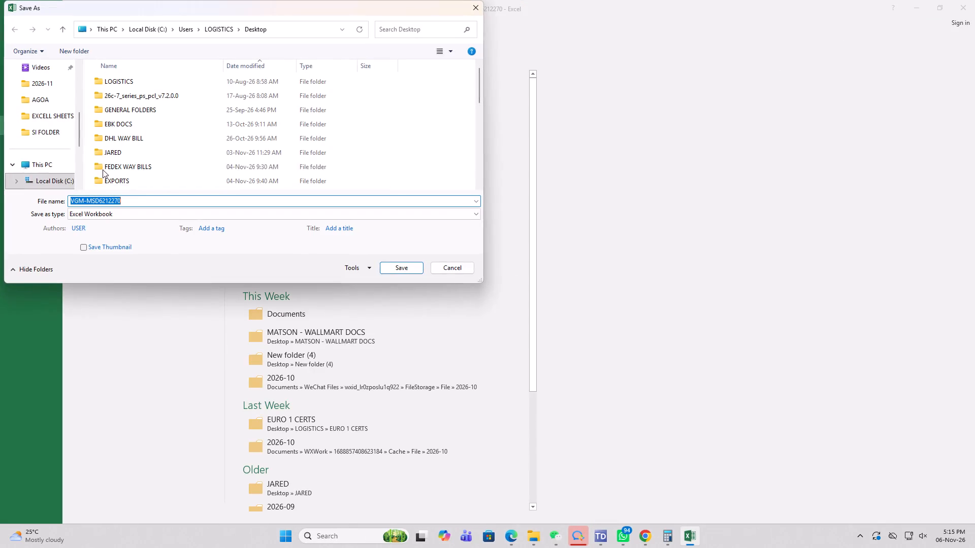
{"action": "left_click_drag", "start_coordinate": [79, 141], "coordinate": [75, 83]}
{"action": "left_click", "coordinate": [45, 136]}
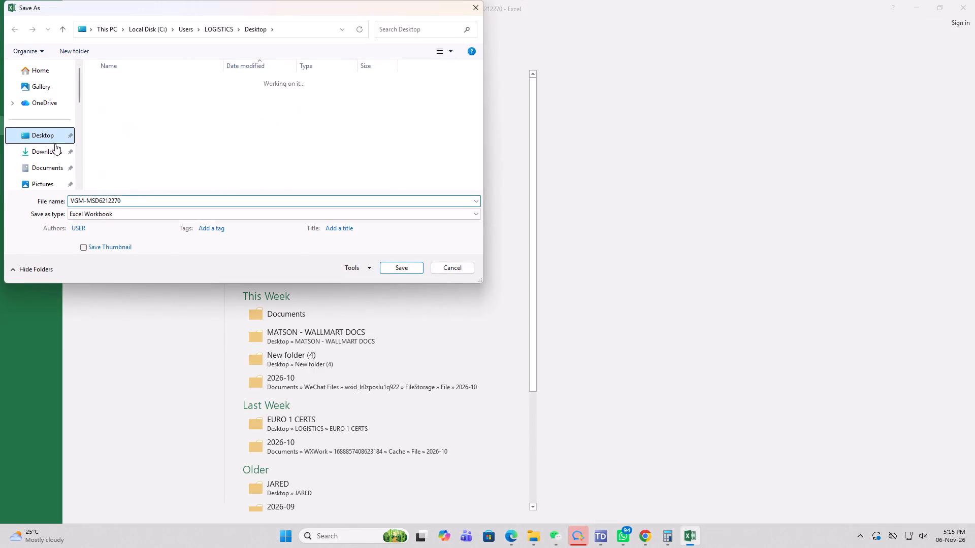
{"action": "triple_click", "coordinate": [126, 200]}
{"action": "left_click", "coordinate": [127, 200]}
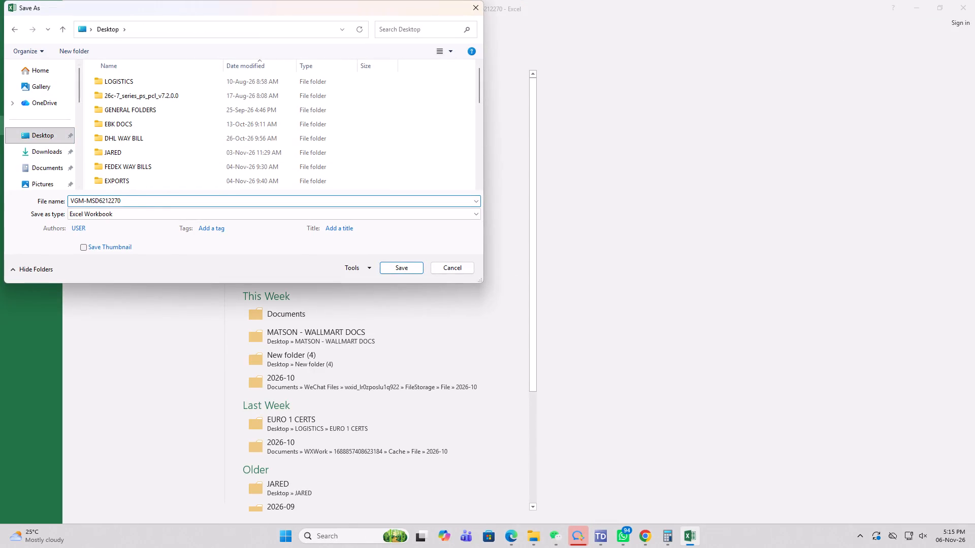
{"action": "key", "text": "BackSpace"}
{"action": "key", "text": "BackSpace"}
{"action": "key", "text": "BackSpace"}
{"action": "key", "text": "BackSpace"}
{"action": "key", "text": "BackSpace"}
{"action": "key", "text": "BackSpace"}
{"action": "key", "text": "BackSpace"}
{"action": "key", "text": "BackSpace"}
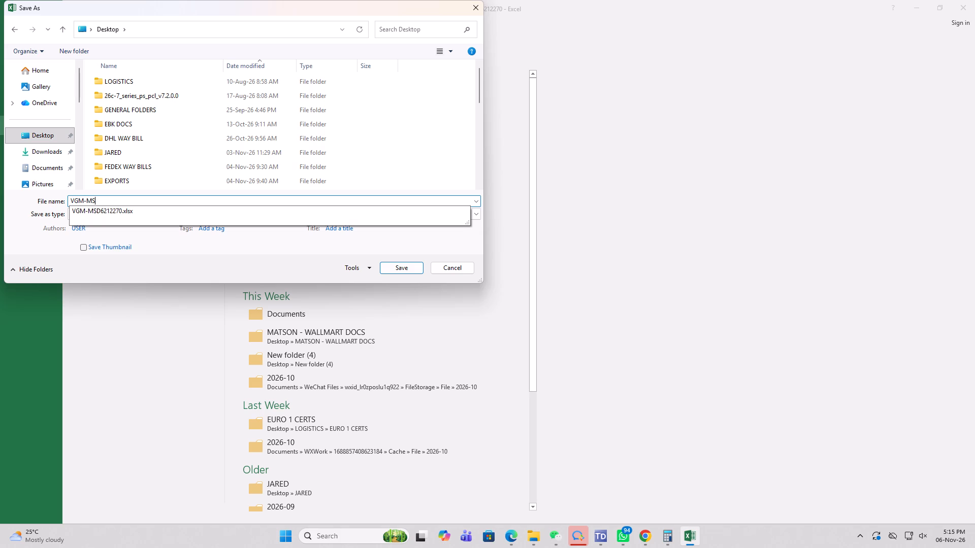
{"action": "key", "text": "BackSpace"}
{"action": "key", "text": "BackSpace"}
{"action": "key", "text": "h"}
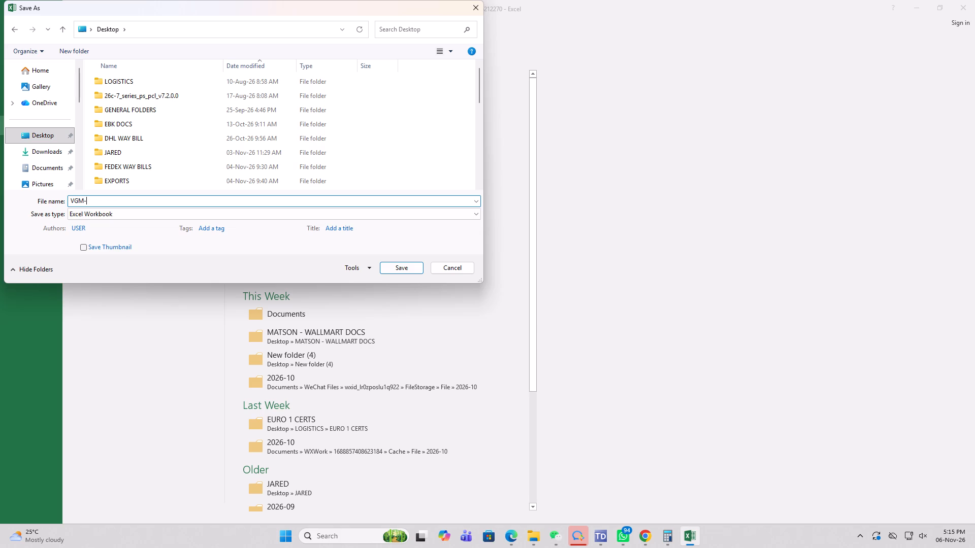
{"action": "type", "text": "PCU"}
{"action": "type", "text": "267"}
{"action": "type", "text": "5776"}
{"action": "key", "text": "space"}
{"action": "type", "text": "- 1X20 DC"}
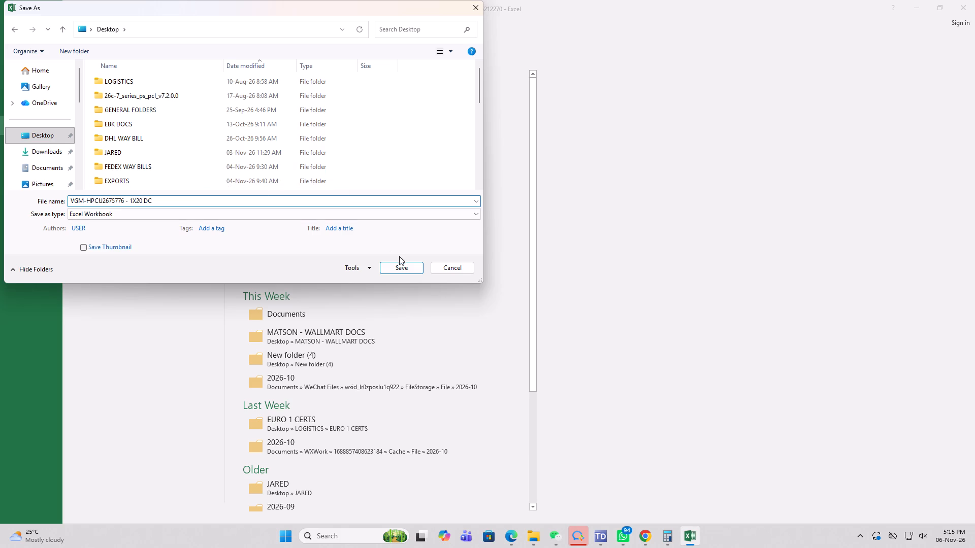
{"action": "left_click", "coordinate": [396, 268]}
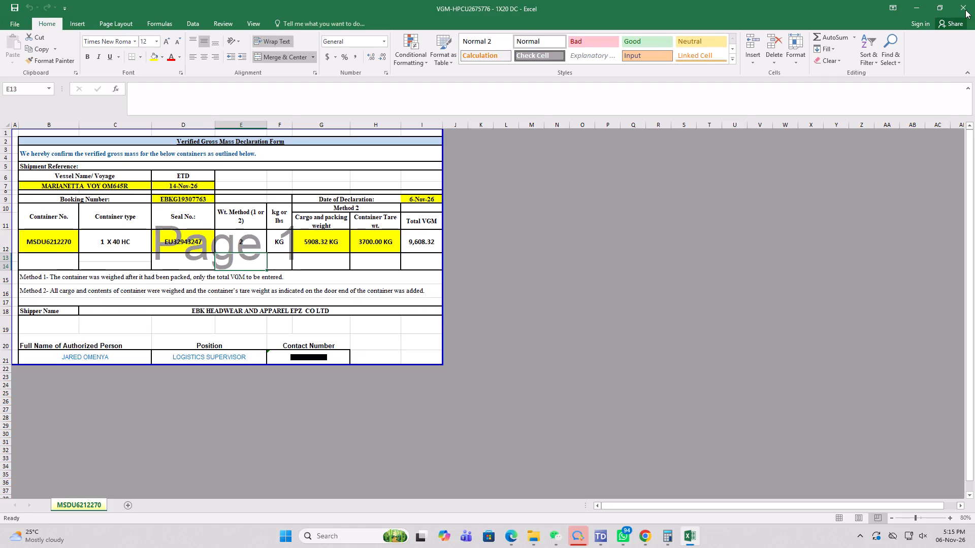
Close the workbook and reopen the VGM-HPCU2675776 - 1X20 DC copy from the desktop.
{"action": "left_click", "coordinate": [965, 10]}
{"action": "left_click", "coordinate": [541, 176]}
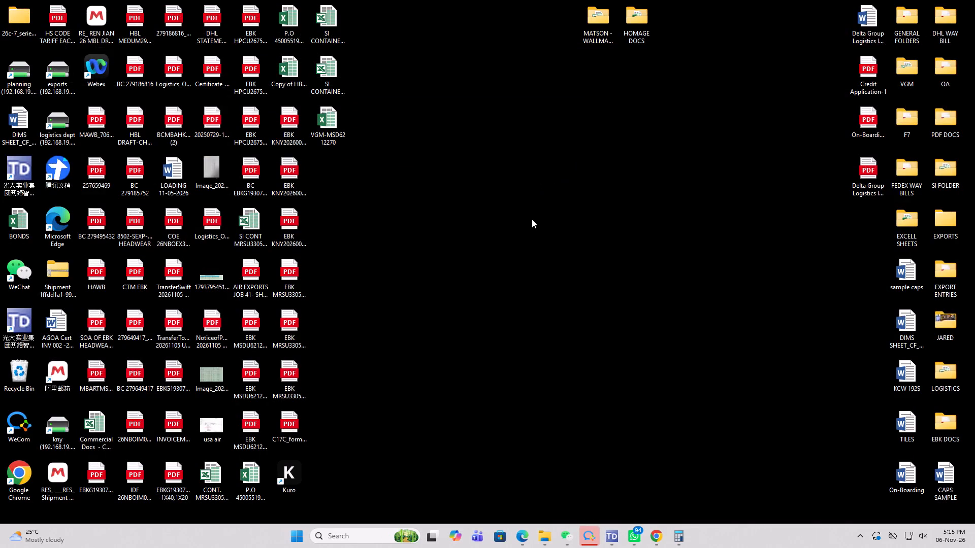
{"action": "left_click", "coordinate": [325, 165]}
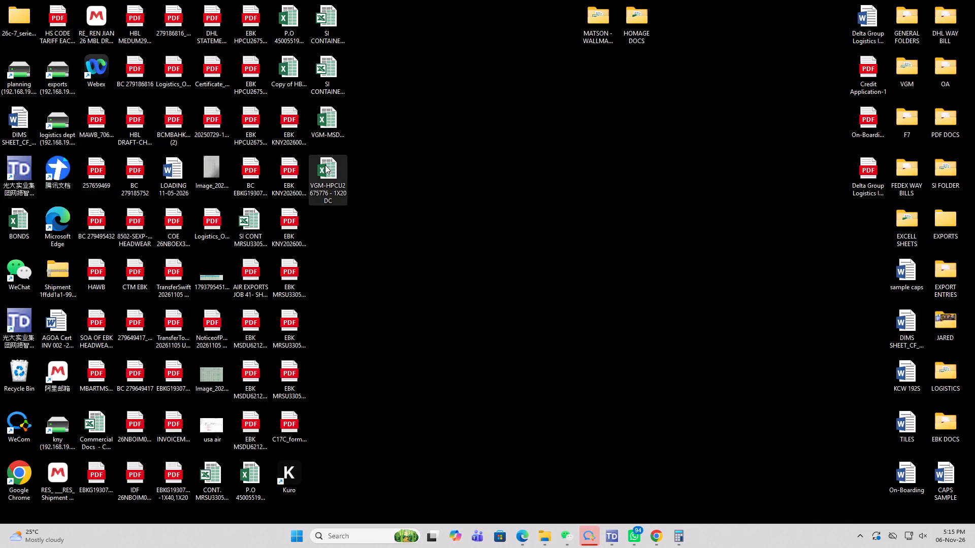
{"action": "left_click", "coordinate": [325, 165]}
{"action": "double_click", "coordinate": [325, 165]}
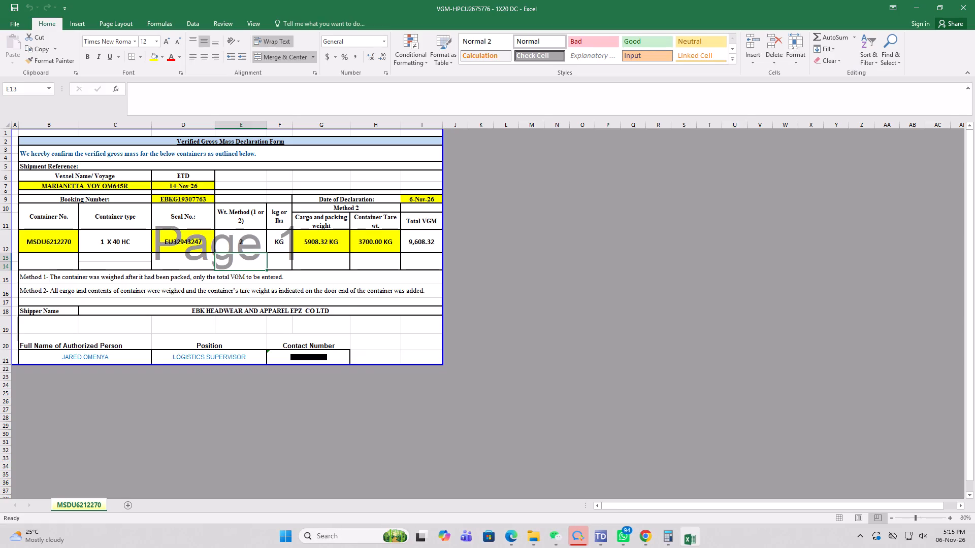
Set the container number in the declaration form to HPCU2675776.
{"action": "left_click", "coordinate": [409, 182]}
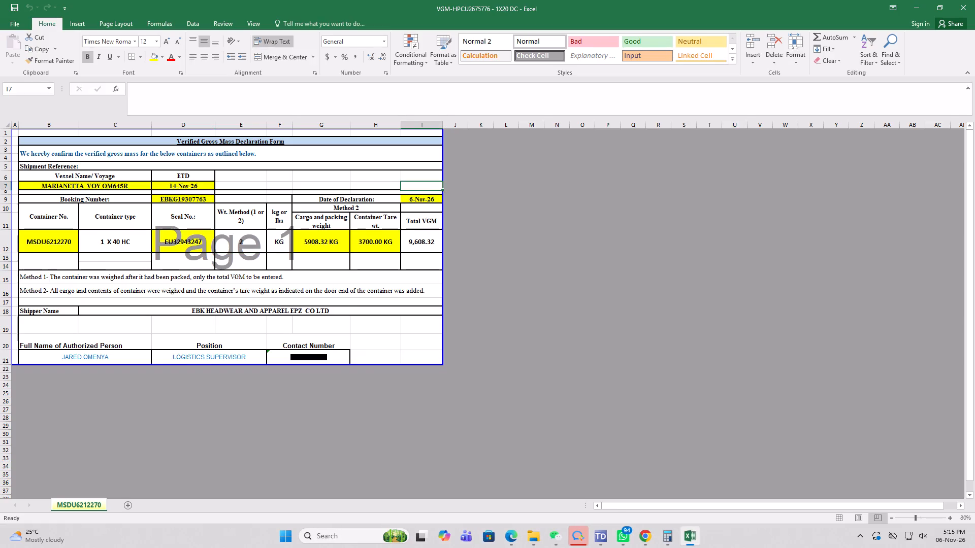
{"action": "left_click", "coordinate": [61, 245]}
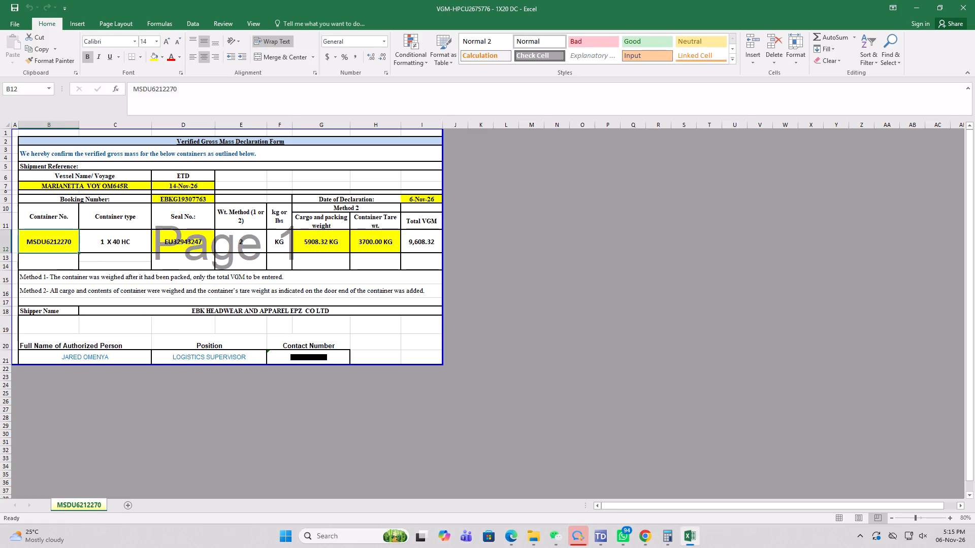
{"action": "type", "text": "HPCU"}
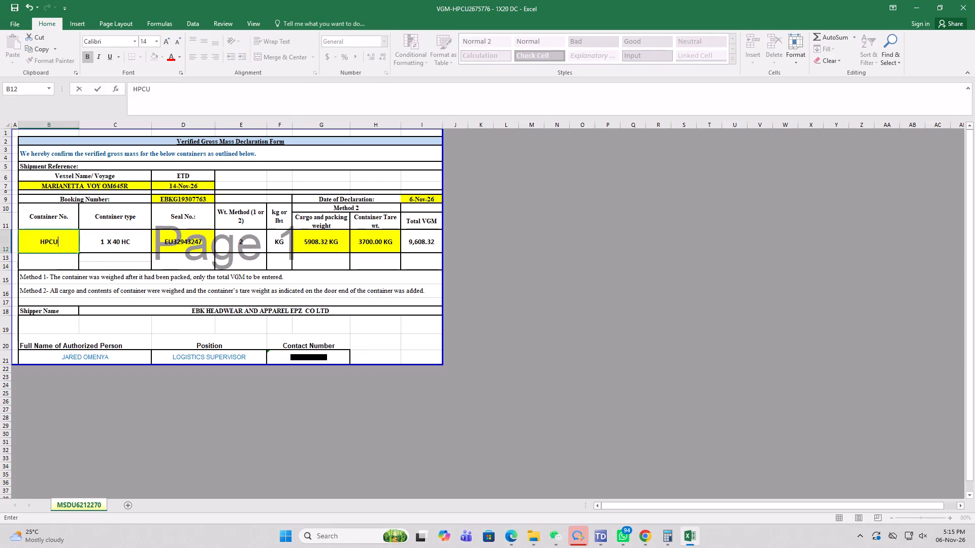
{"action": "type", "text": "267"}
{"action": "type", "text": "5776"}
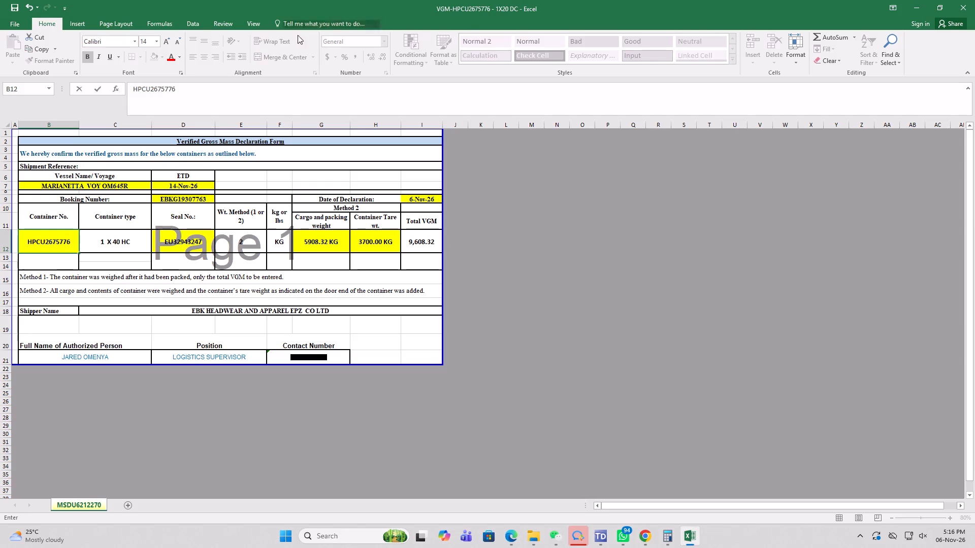
Change the container type in the declaration form to 1 X 20 DC.
{"action": "double_click", "coordinate": [132, 240]}
{"action": "left_click", "coordinate": [118, 241]}
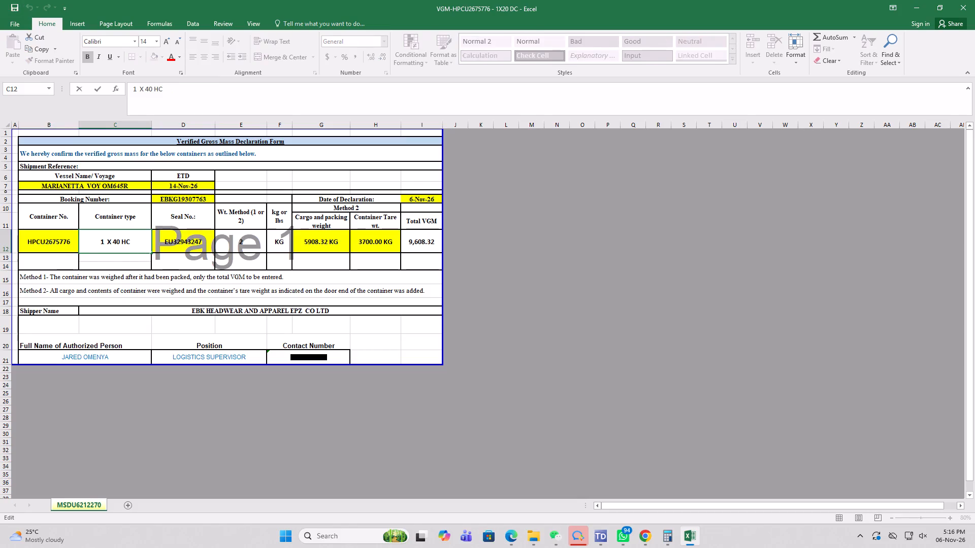
{"action": "key", "text": "BackSpace"}
{"action": "key", "text": "2"}
{"action": "key", "text": "Right"}
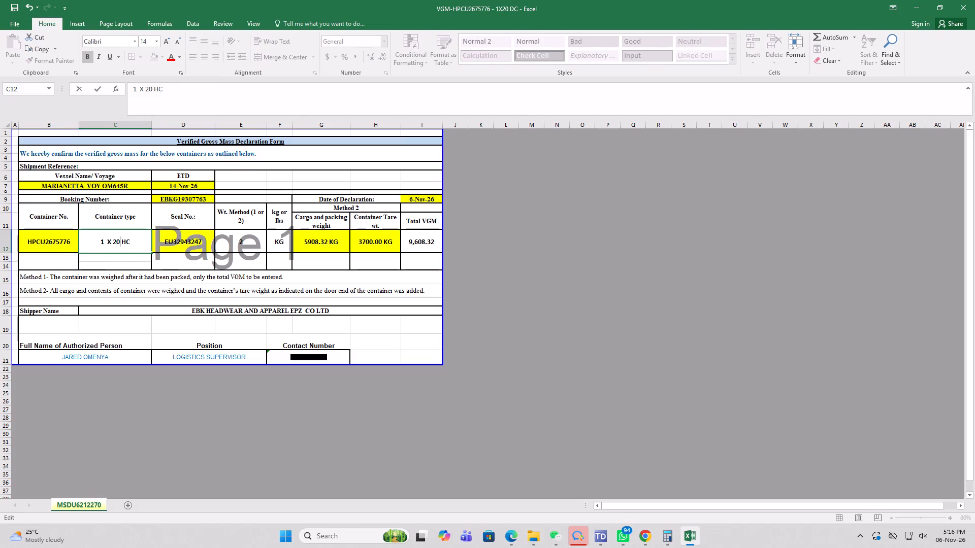
{"action": "key", "text": "Right"}
{"action": "type", "text": "DC"}
{"action": "key", "text": "Delete"}
{"action": "key", "text": "Delete"}
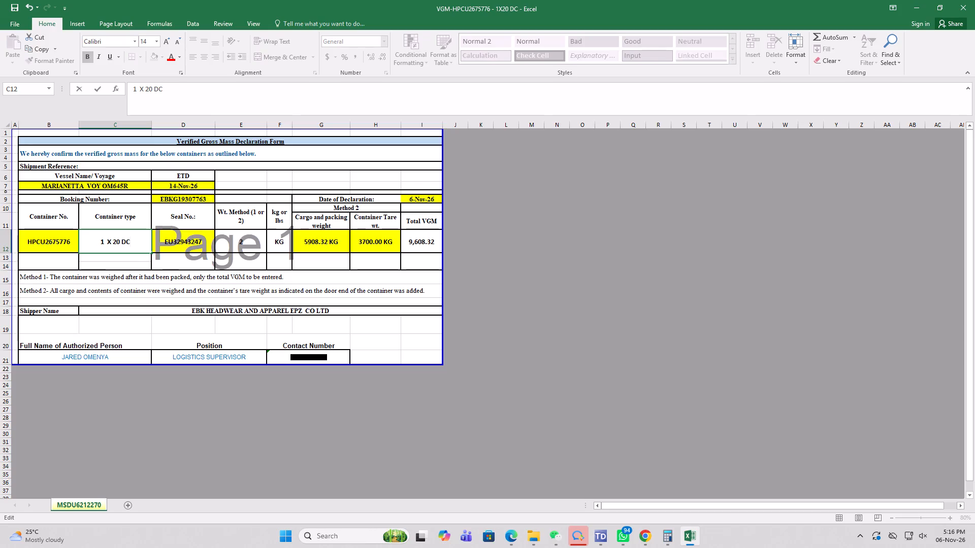
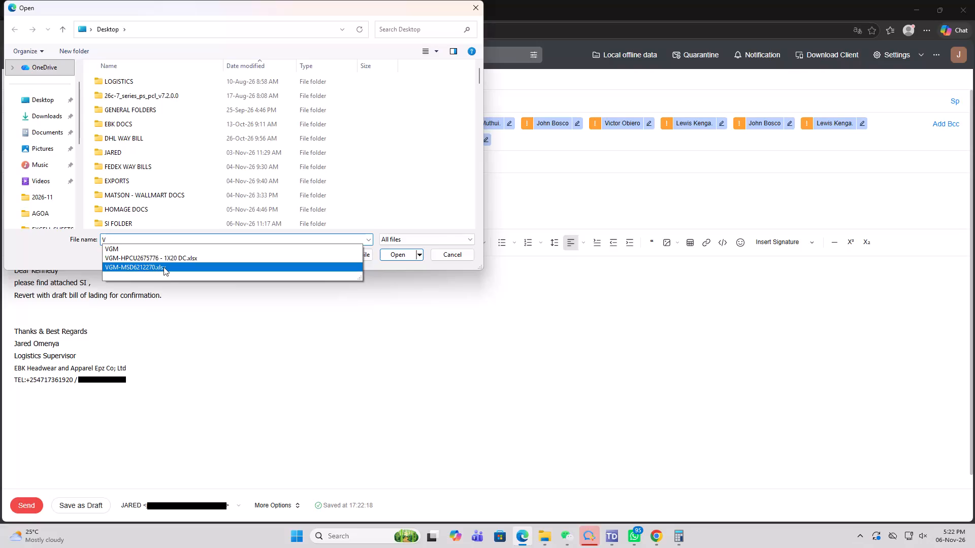
Attach the VGM-MSD6212270.xlsx workbook from the Desktop to the shipping instruction email.
{"action": "left_click", "coordinate": [164, 267]}
{"action": "left_click", "coordinate": [387, 256]}
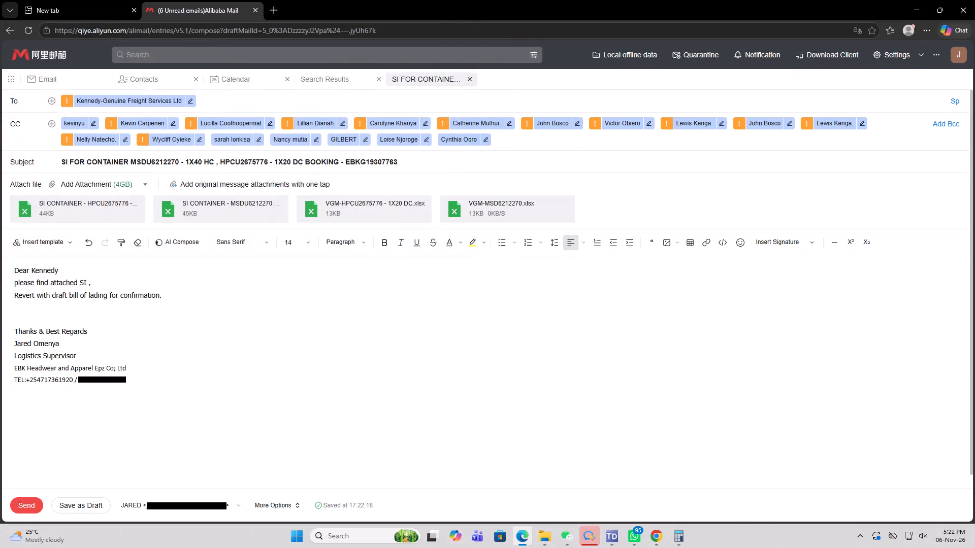
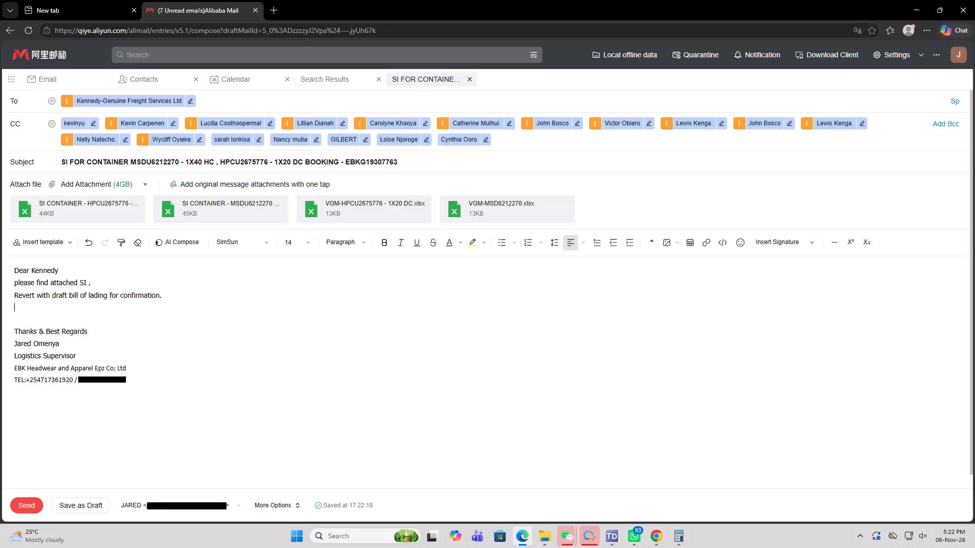
Insert a colon and a space after the word CONTAINER in the shipping instruction email's subject.
{"action": "left_click", "coordinate": [129, 163]}
{"action": "type", "text": ":"}
{"action": "key", "text": "space"}
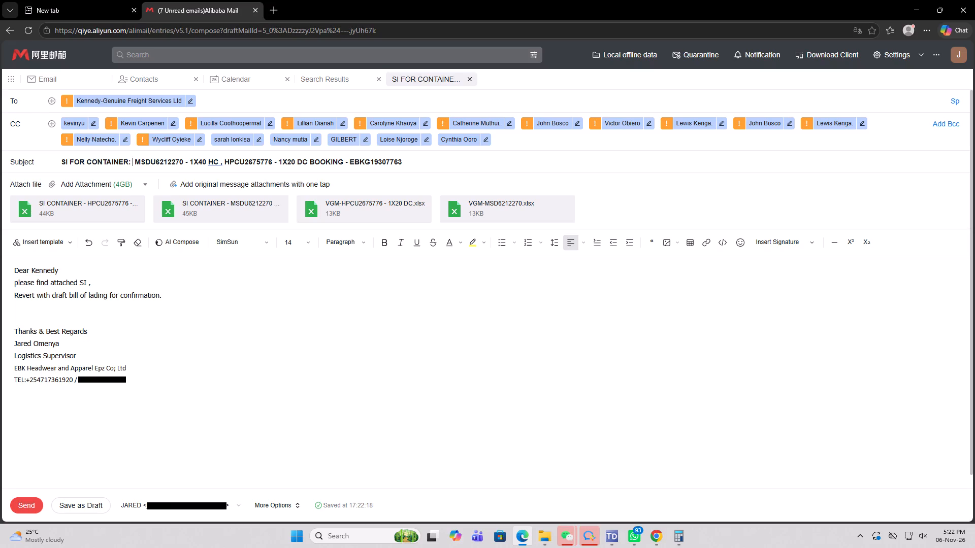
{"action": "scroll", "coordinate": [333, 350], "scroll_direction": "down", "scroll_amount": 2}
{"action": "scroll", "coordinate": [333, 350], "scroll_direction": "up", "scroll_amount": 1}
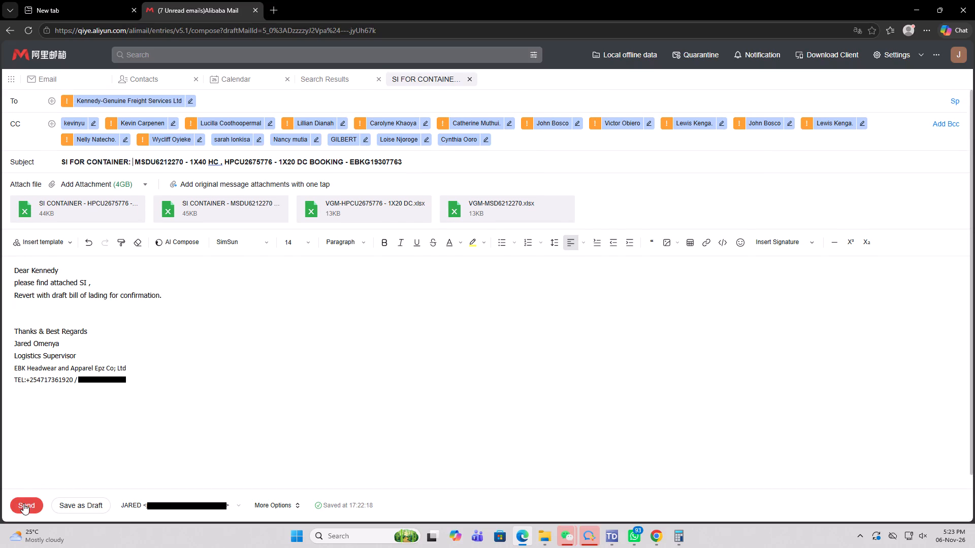
Send the shipping instruction email with its four attached workbooks to Kennedy-Genuine Freight Services Ltd and the copied recipients.
{"action": "left_click", "coordinate": [23, 503]}
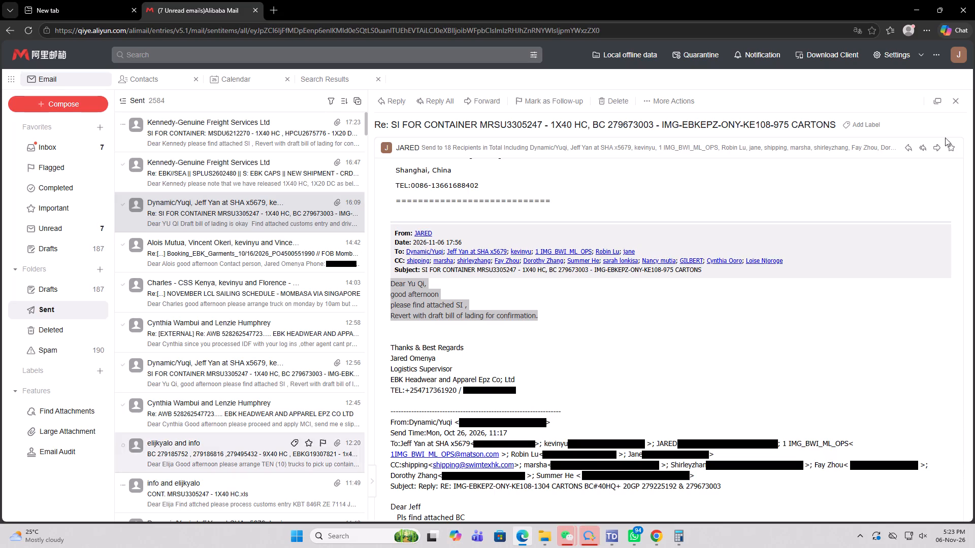
Open the mailbox's Inbox to view the latest messages.
{"action": "left_click", "coordinate": [572, 528]}
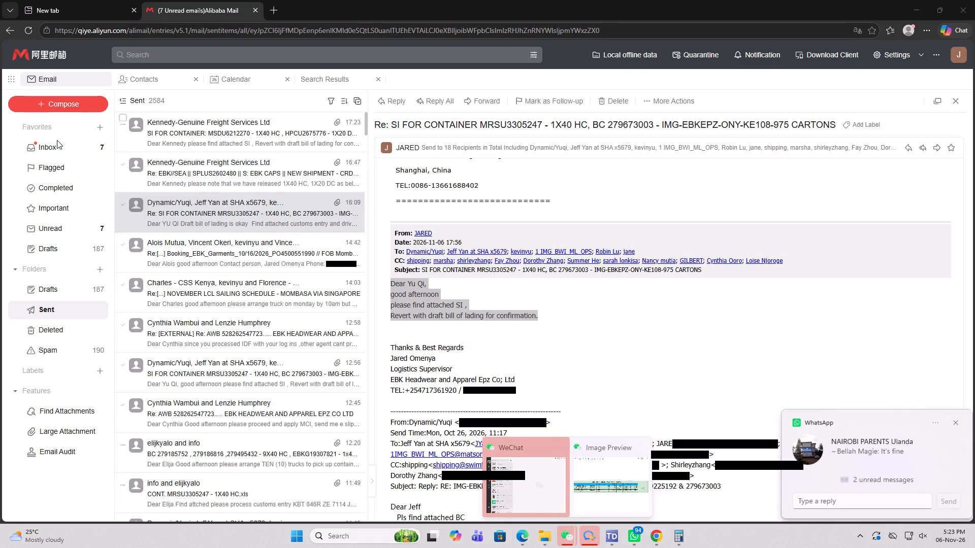
{"action": "left_click", "coordinate": [39, 144]}
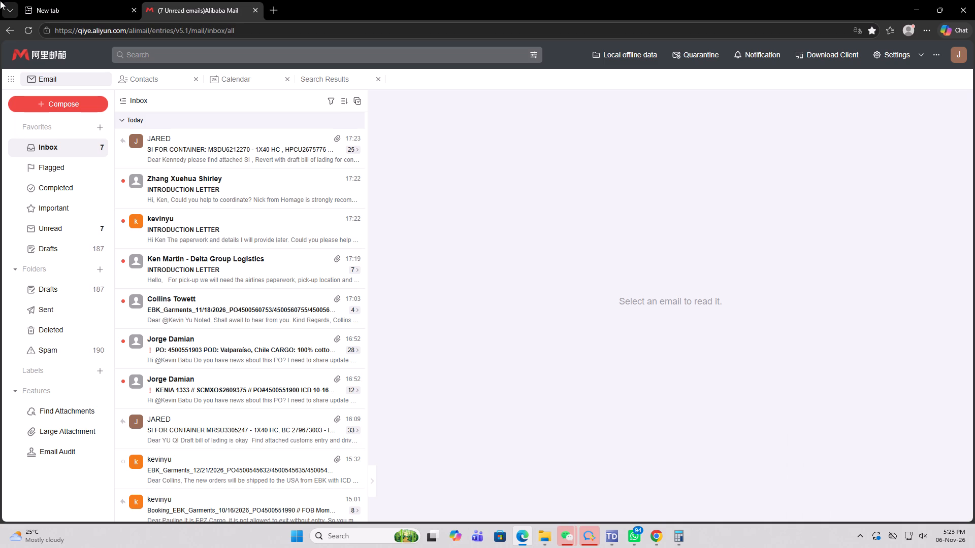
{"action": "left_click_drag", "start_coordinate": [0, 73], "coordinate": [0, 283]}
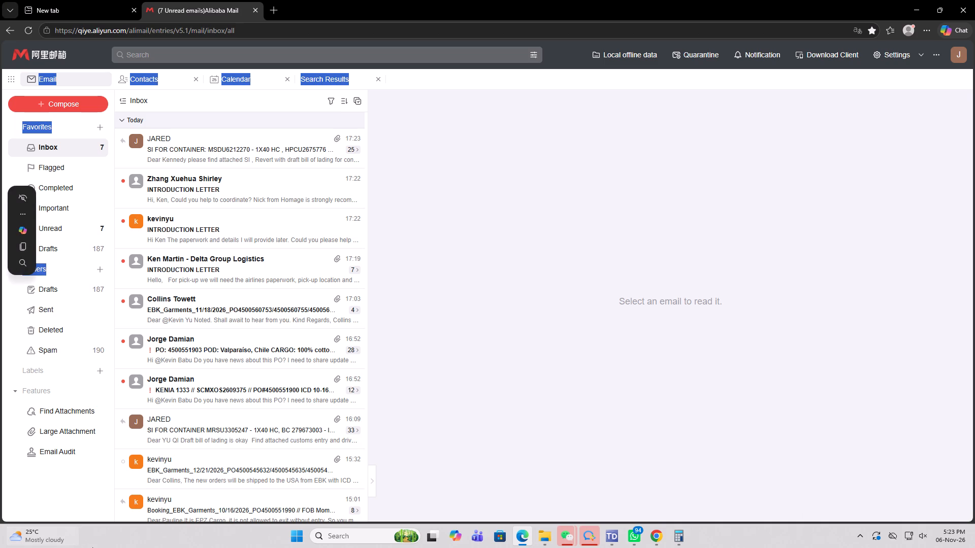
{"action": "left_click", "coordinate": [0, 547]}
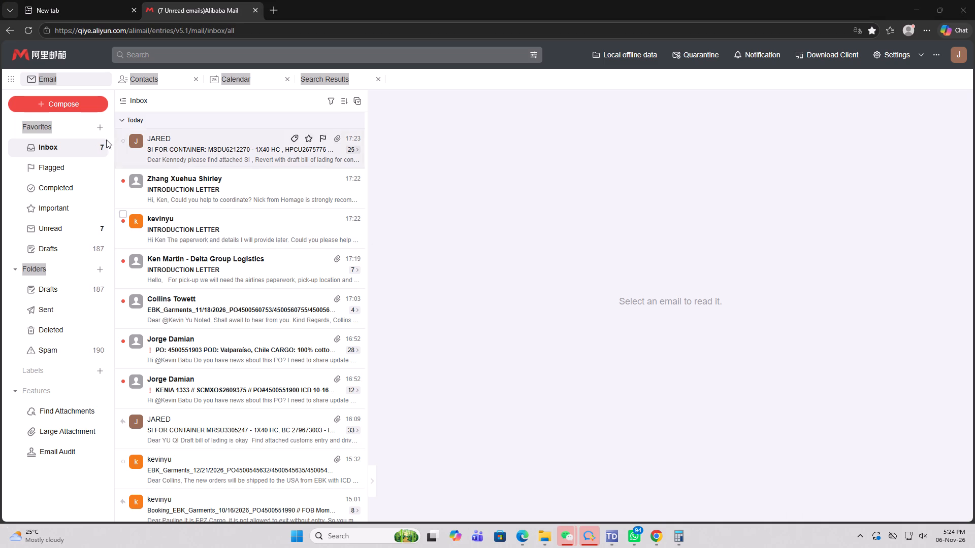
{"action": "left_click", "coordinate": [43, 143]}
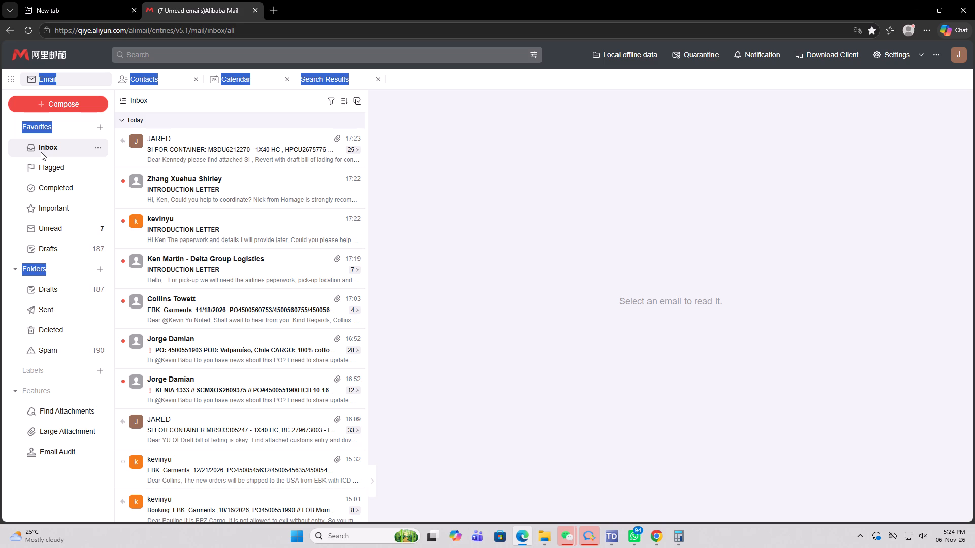
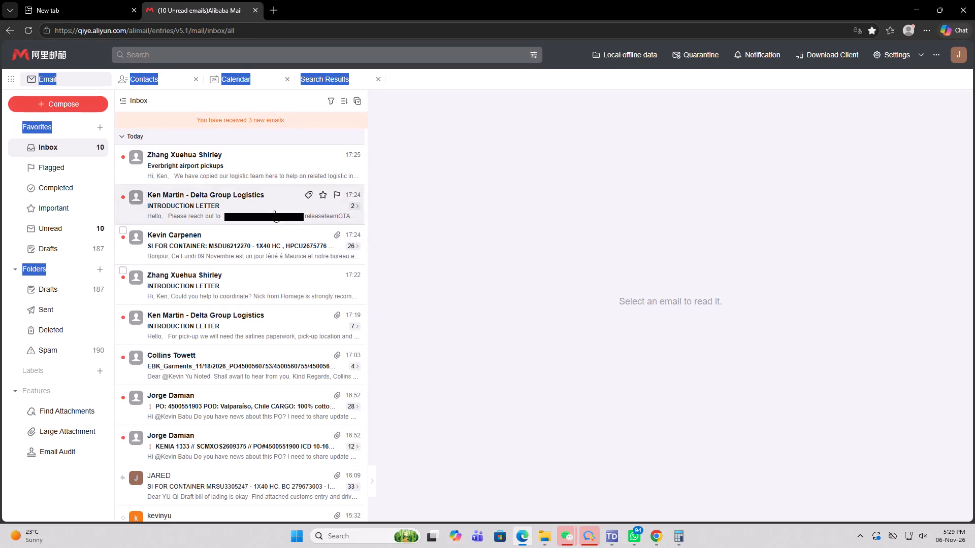
Open the inbox email thread whose subject begins with EBK_Garments_11/18/2026.
{"action": "left_click", "coordinate": [199, 357]}
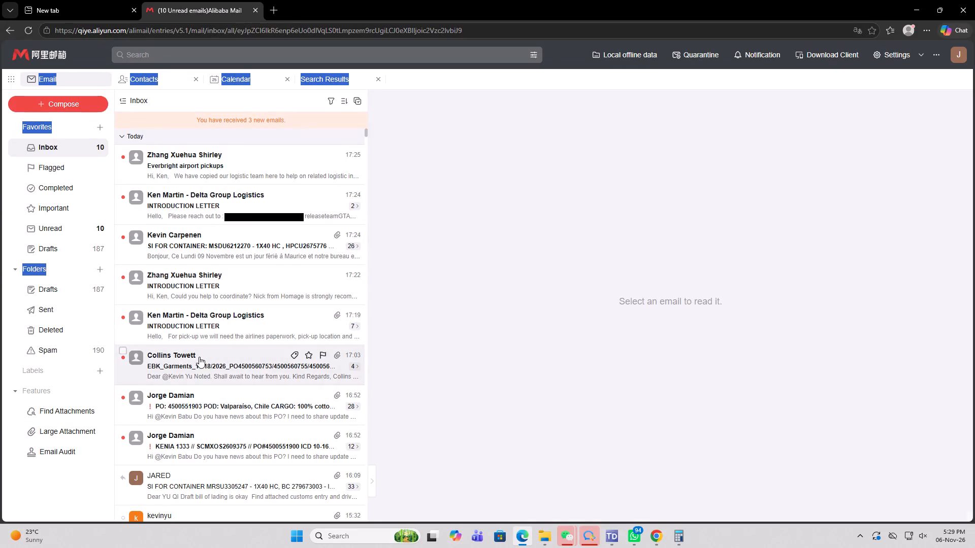